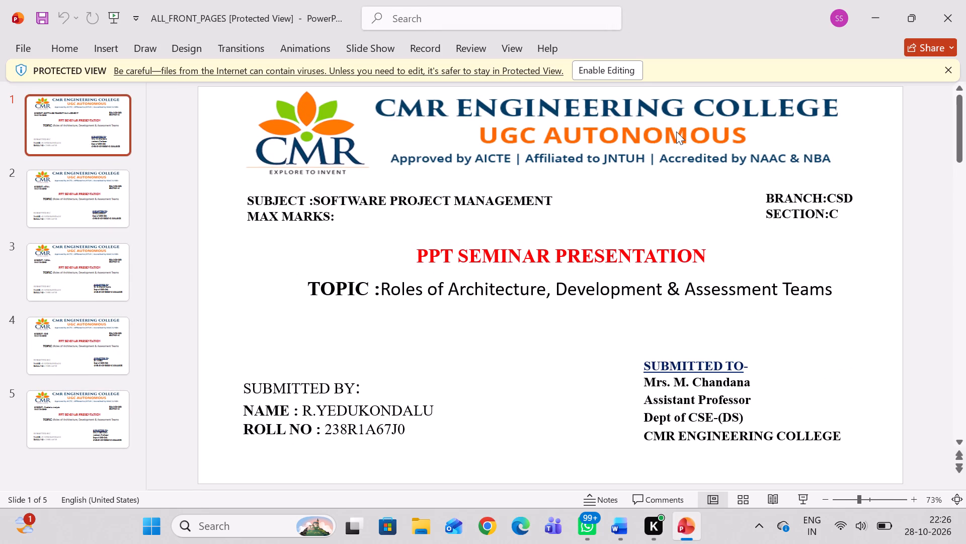
# Enable editing of the protected presentation.
pyautogui.click(617, 66)
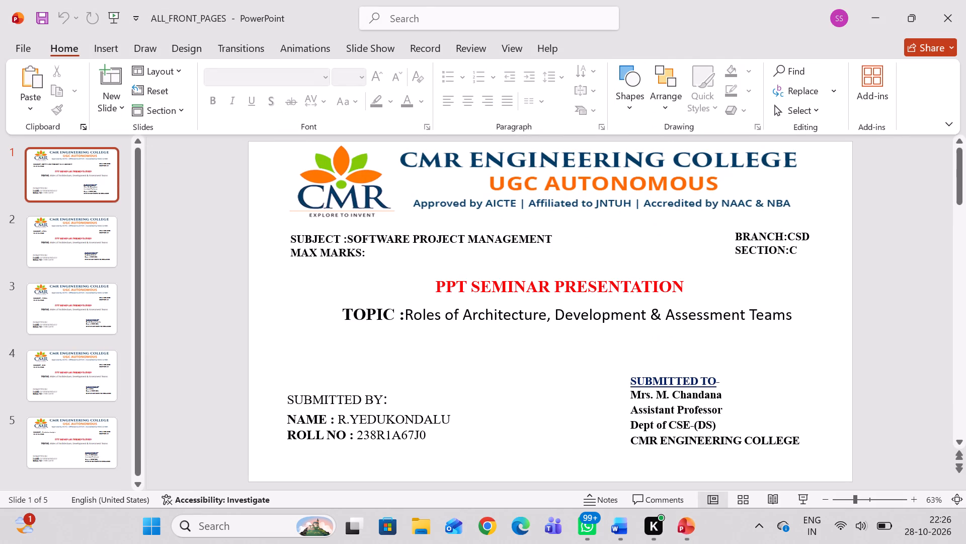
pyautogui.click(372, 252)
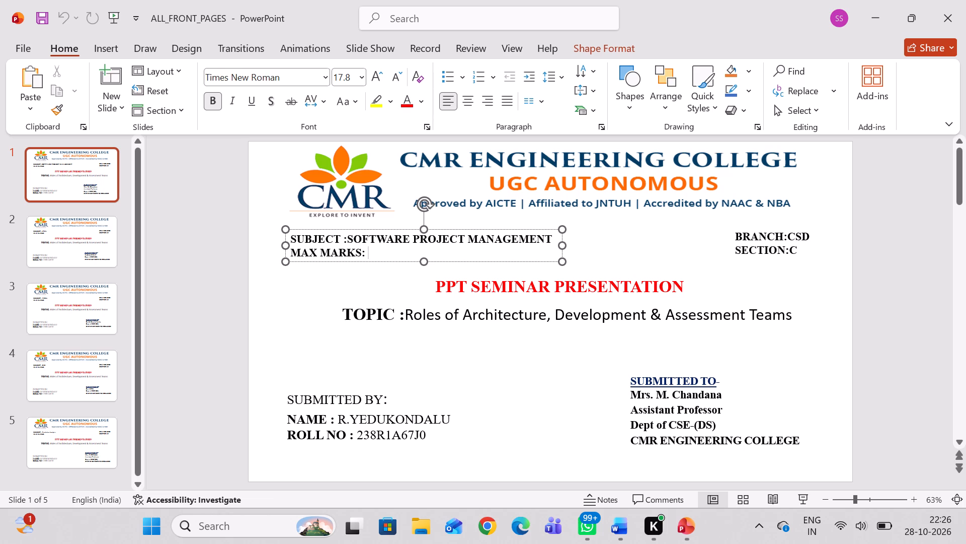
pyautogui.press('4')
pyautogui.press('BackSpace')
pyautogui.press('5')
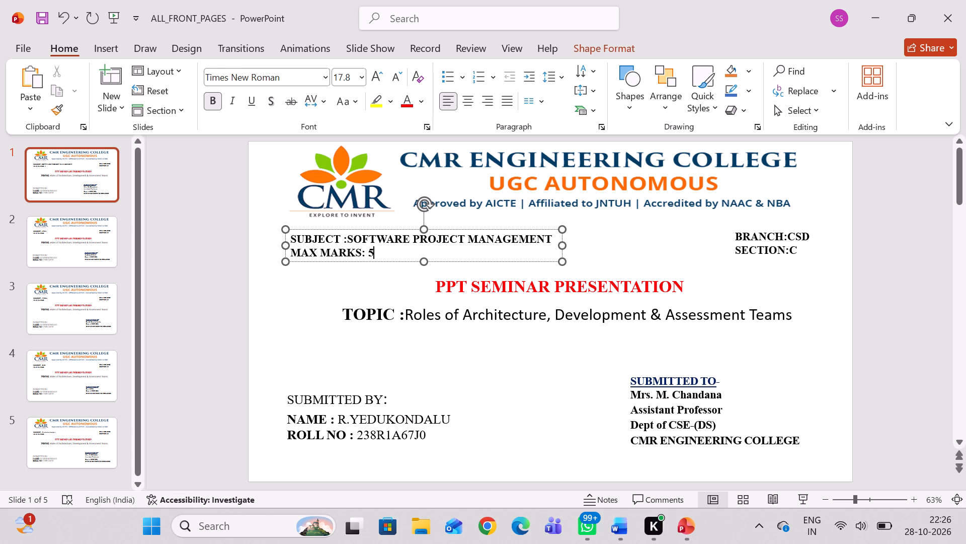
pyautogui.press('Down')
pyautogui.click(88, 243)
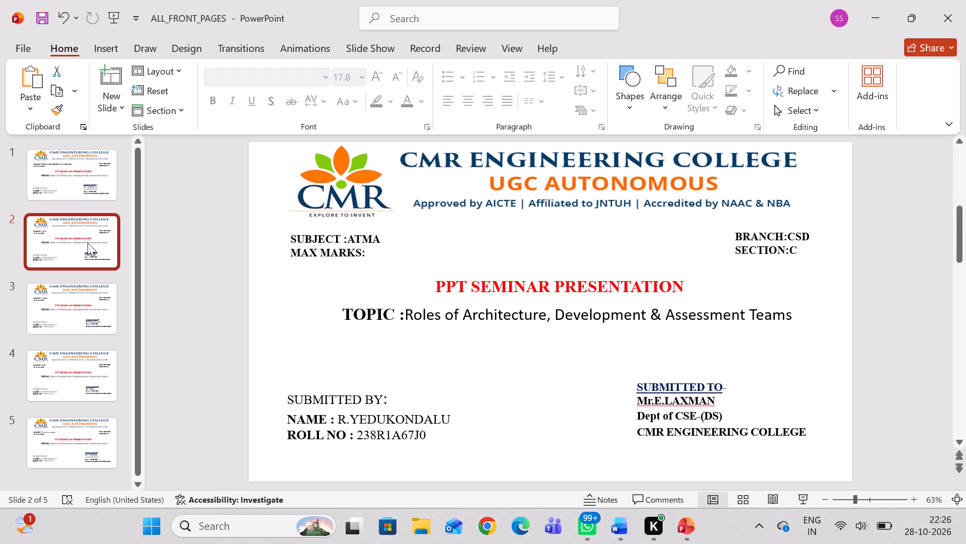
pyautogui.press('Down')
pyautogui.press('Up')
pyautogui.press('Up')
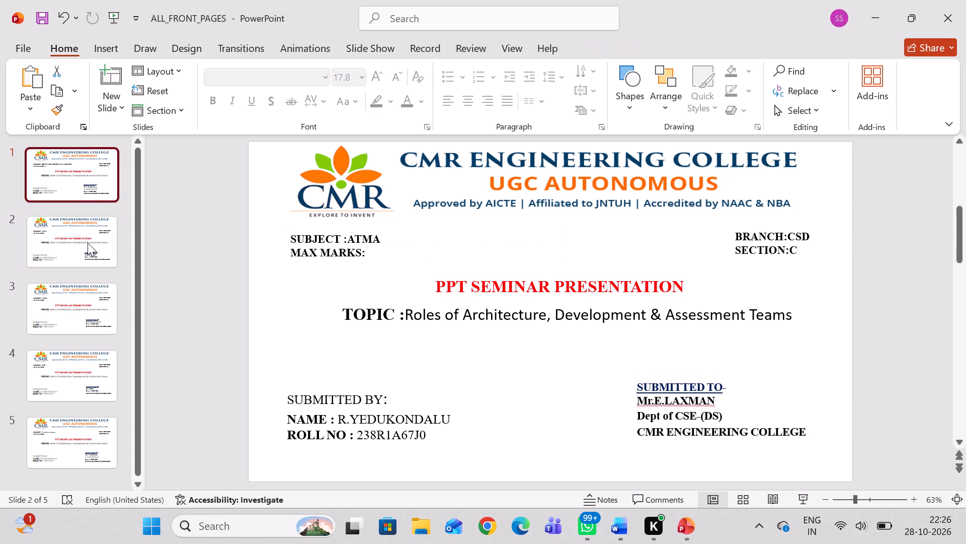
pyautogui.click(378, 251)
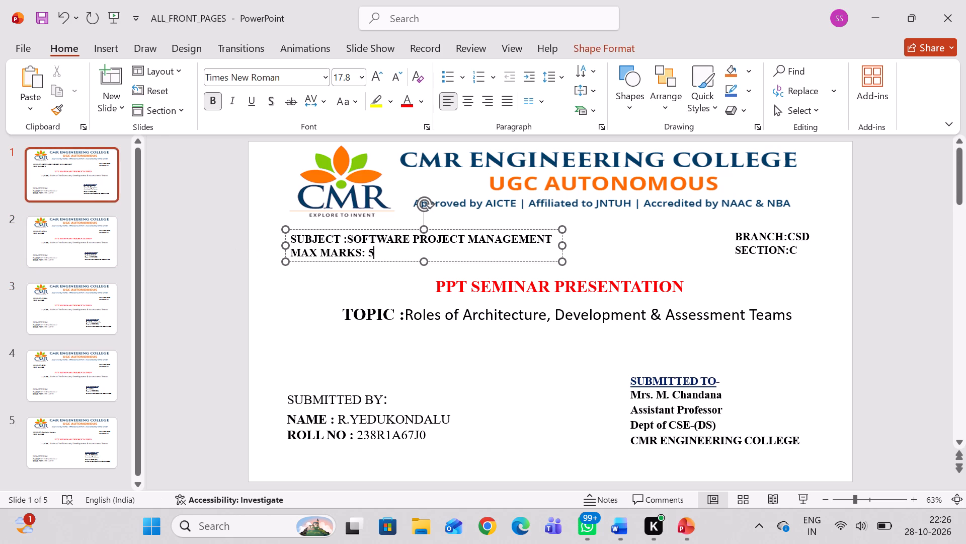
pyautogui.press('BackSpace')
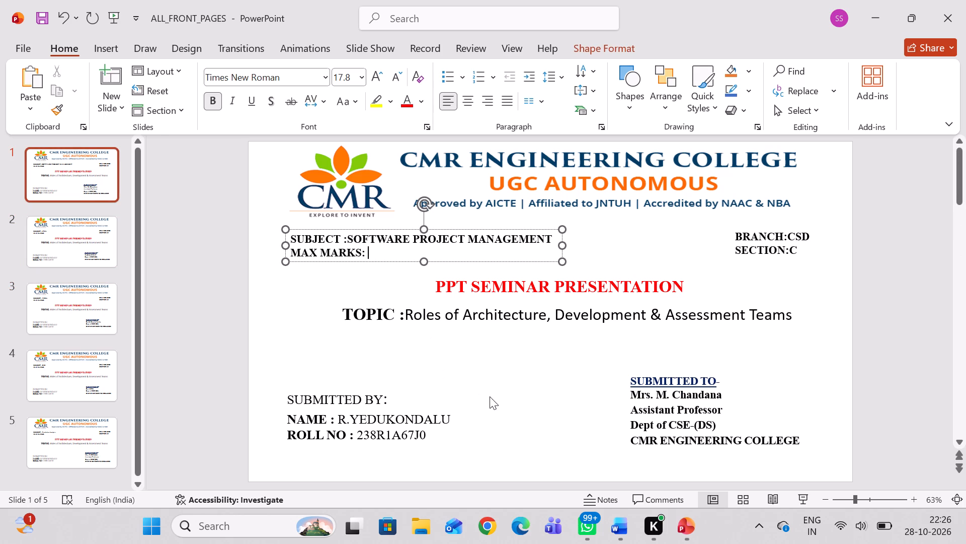
# Replace the submitter's name on slide 1 with the new student's initial and name.
pyautogui.click(490, 396)
pyautogui.click(451, 417)
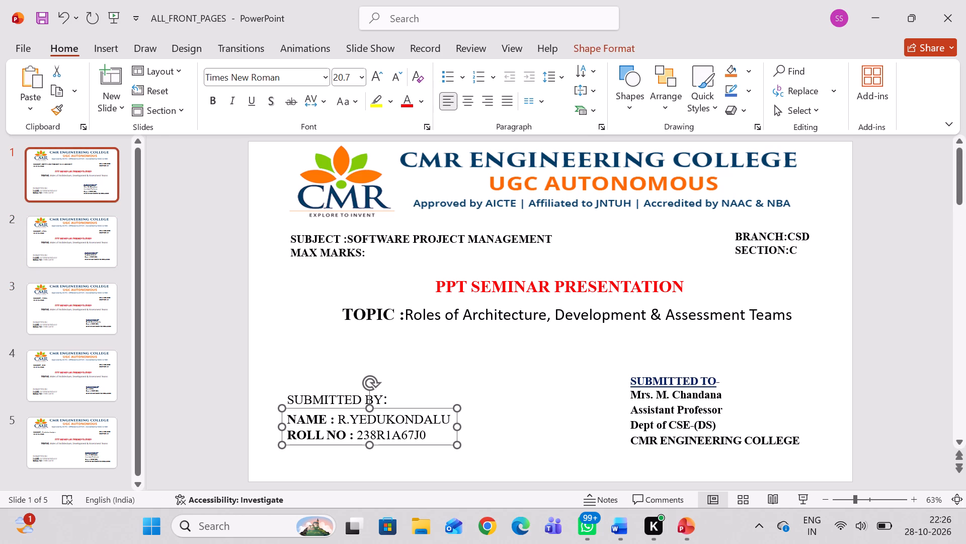
pyautogui.click(451, 419)
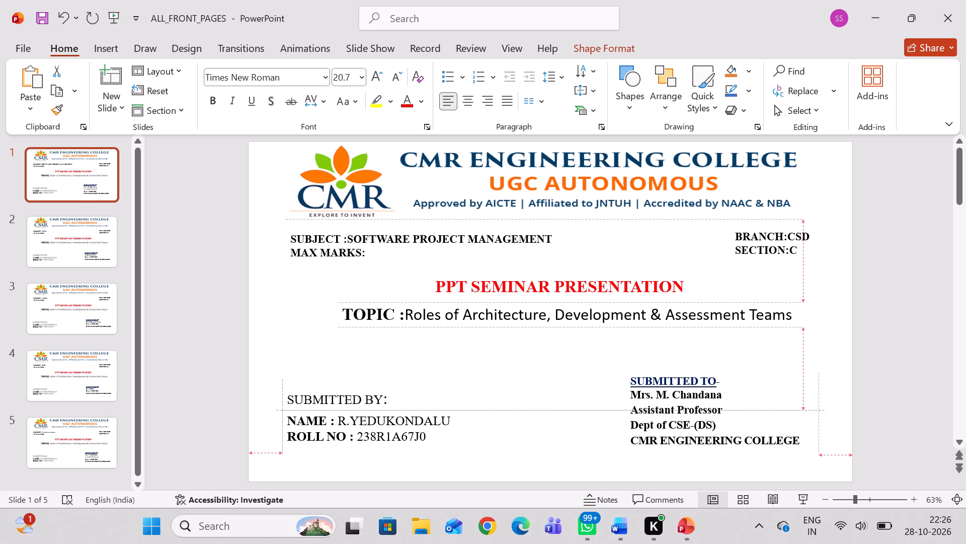
pyautogui.click(448, 422)
pyautogui.press('BackSpace')
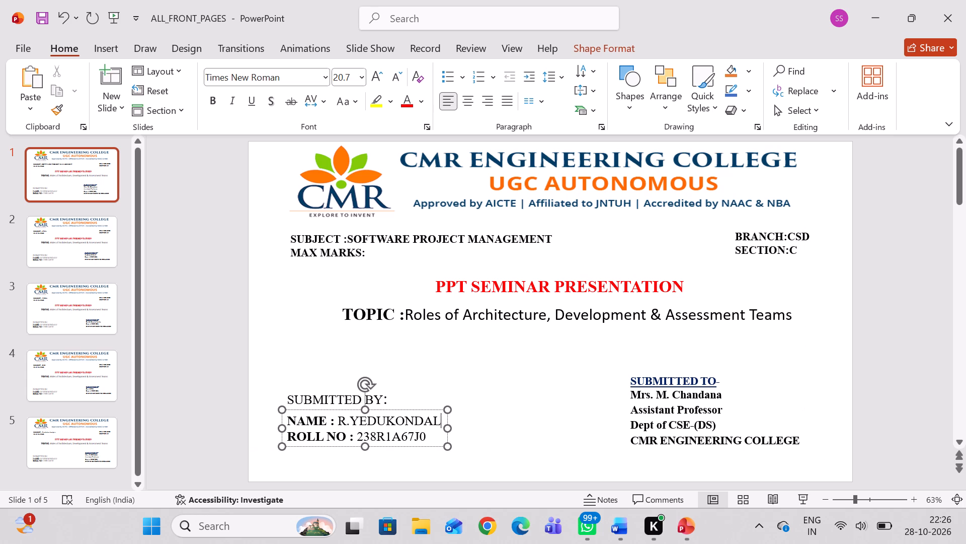
pyautogui.press('BackSpace')
pyautogui.press('BackSpace')
pyautogui.press('BackSpace')
pyautogui.press('BackSpace')
pyautogui.press('BackSpace')
pyautogui.press('BackSpace')
pyautogui.press('BackSpace')
pyautogui.press('BackSpace')
pyautogui.press('BackSpace')
pyautogui.press('BackSpace')
pyautogui.press('BackSpace')
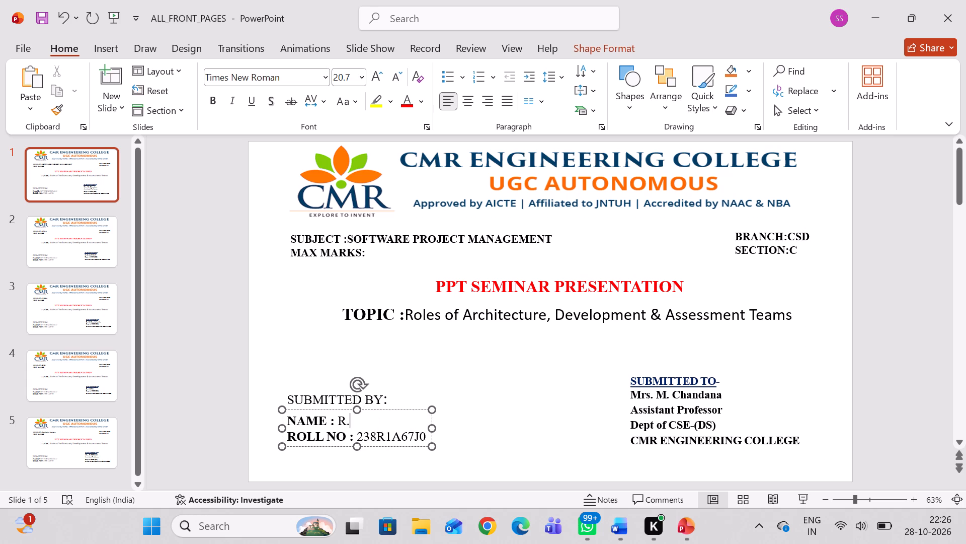
pyautogui.press('BackSpace')
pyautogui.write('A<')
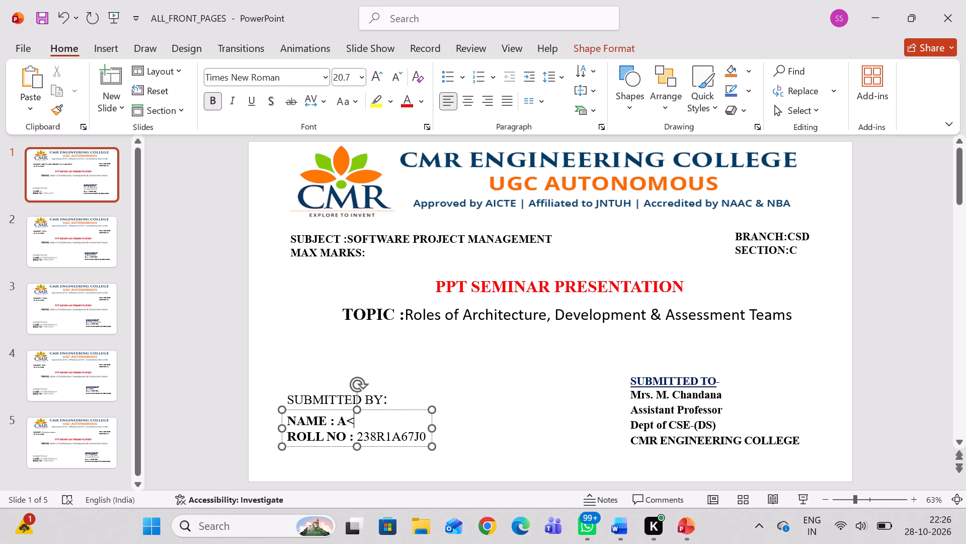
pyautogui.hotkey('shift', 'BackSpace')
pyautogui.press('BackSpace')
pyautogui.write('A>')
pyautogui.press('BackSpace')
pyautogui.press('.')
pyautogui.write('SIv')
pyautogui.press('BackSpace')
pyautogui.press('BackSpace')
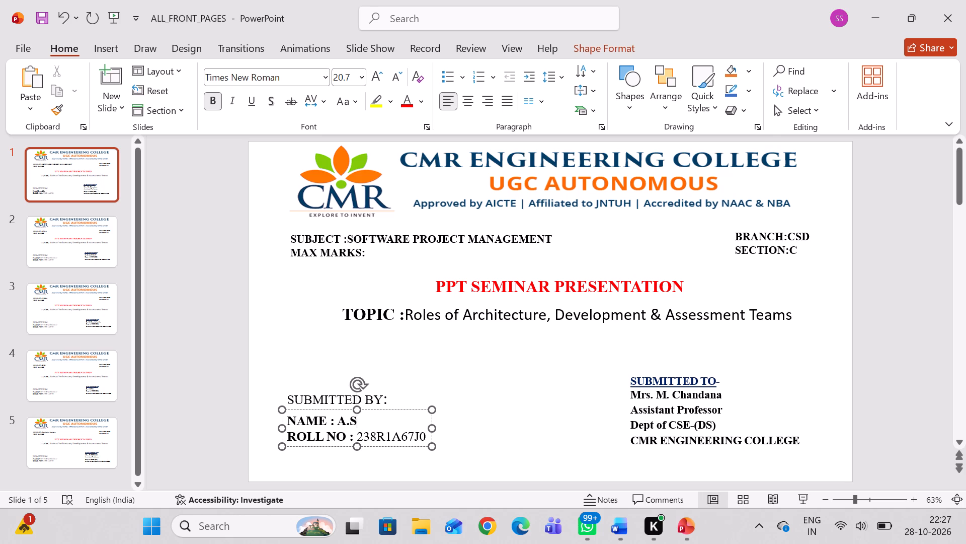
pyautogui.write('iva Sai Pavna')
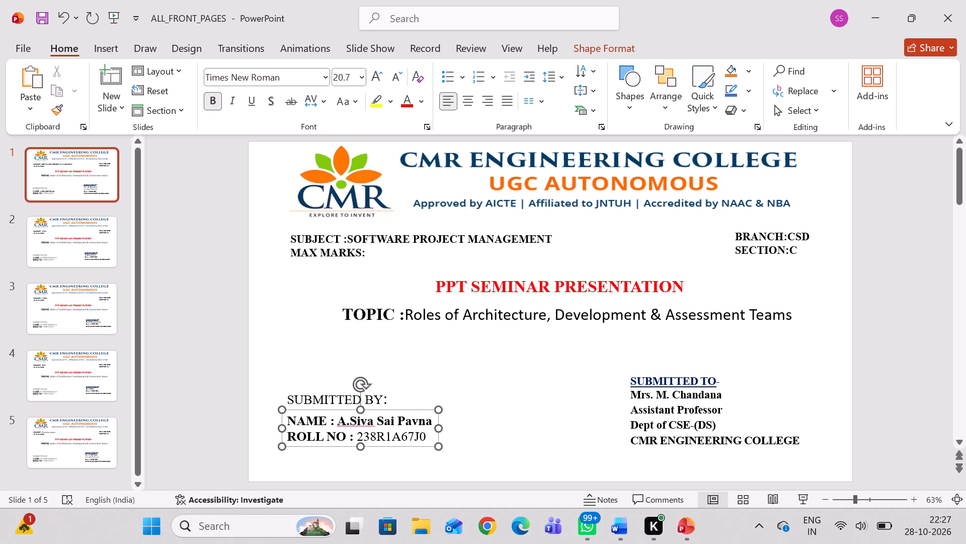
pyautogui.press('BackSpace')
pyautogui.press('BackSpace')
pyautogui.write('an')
# Replace the last two characters of the roll number on slide 1 with those of the new student.
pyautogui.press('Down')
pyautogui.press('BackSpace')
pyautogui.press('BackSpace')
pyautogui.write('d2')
pyautogui.click(453, 433)
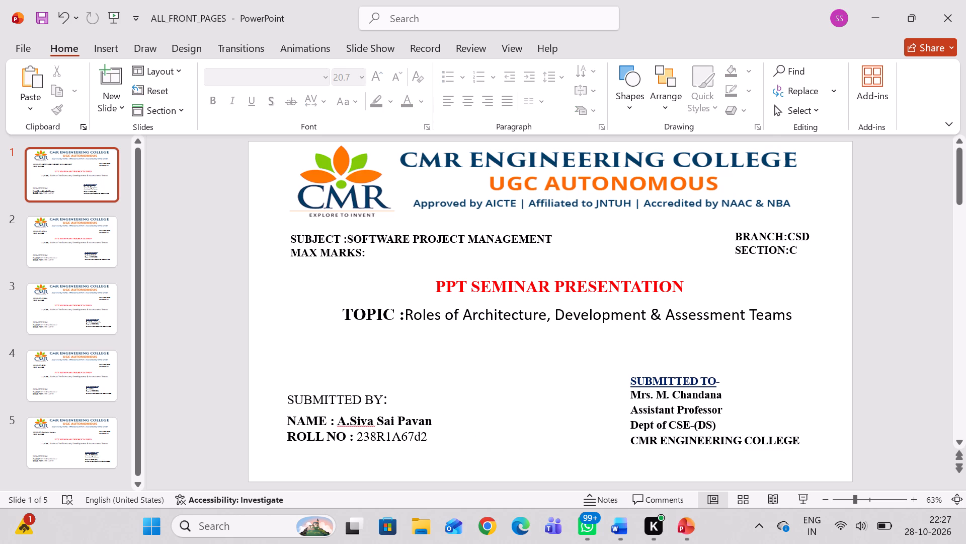
# Copy the new student's name from slide 1 and paste it over the submitter's name on slide 2.
pyautogui.click(426, 437)
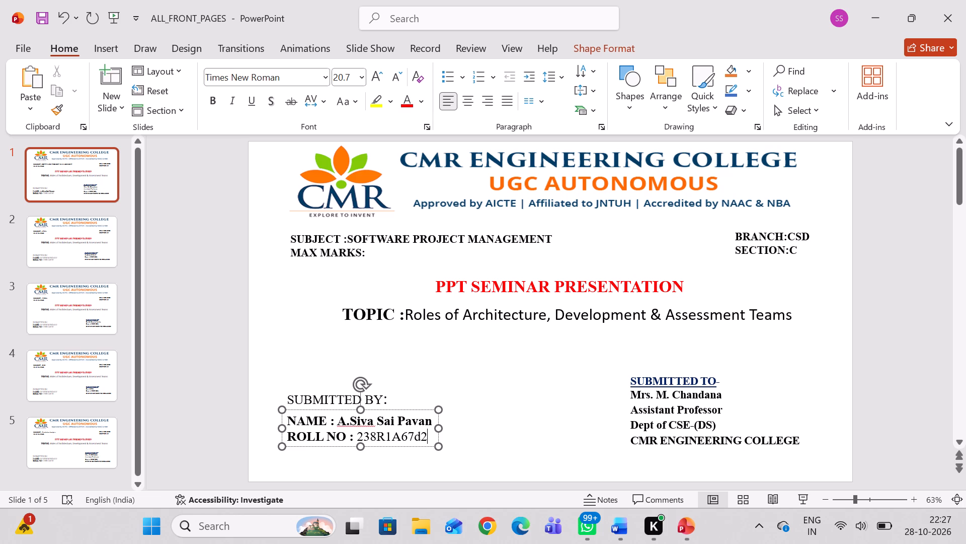
pyautogui.click(432, 424)
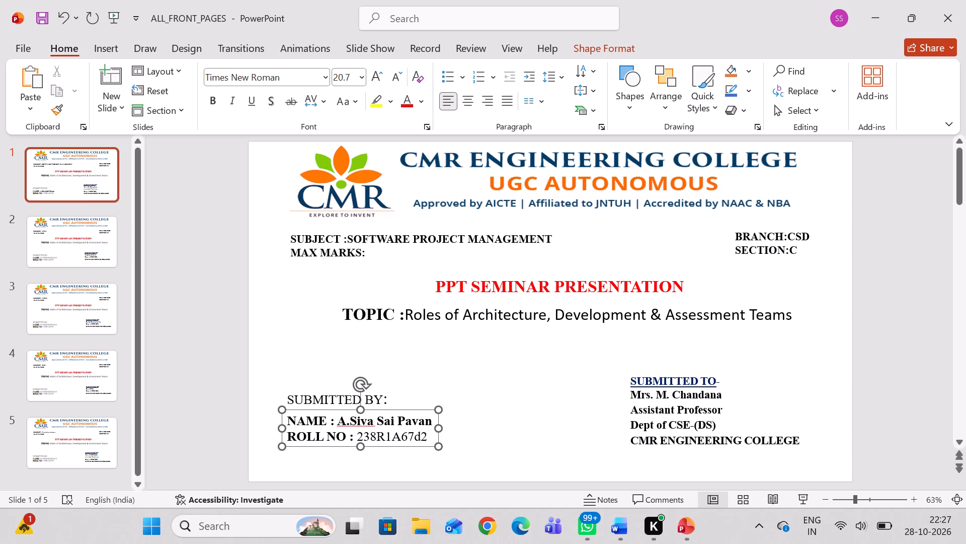
pyautogui.click(432, 421)
pyautogui.moveTo(432, 421); pyautogui.dragTo(335, 420)
pyautogui.hotkey('ctrl', 'c')
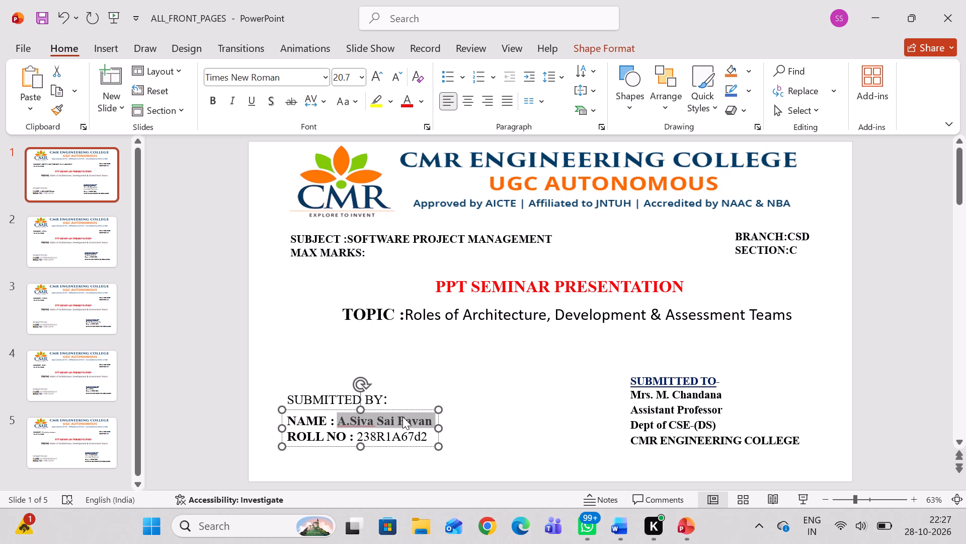
pyautogui.click(77, 230)
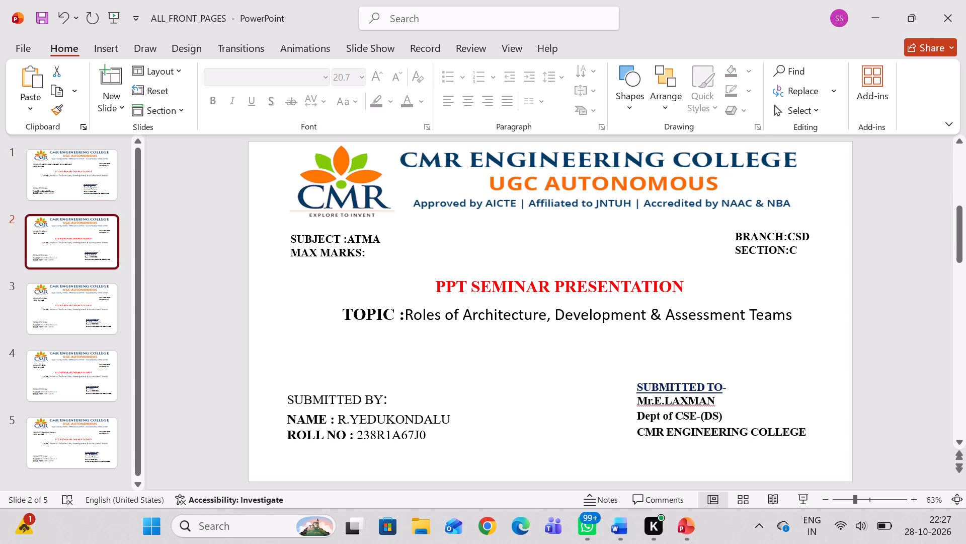
pyautogui.click(422, 419)
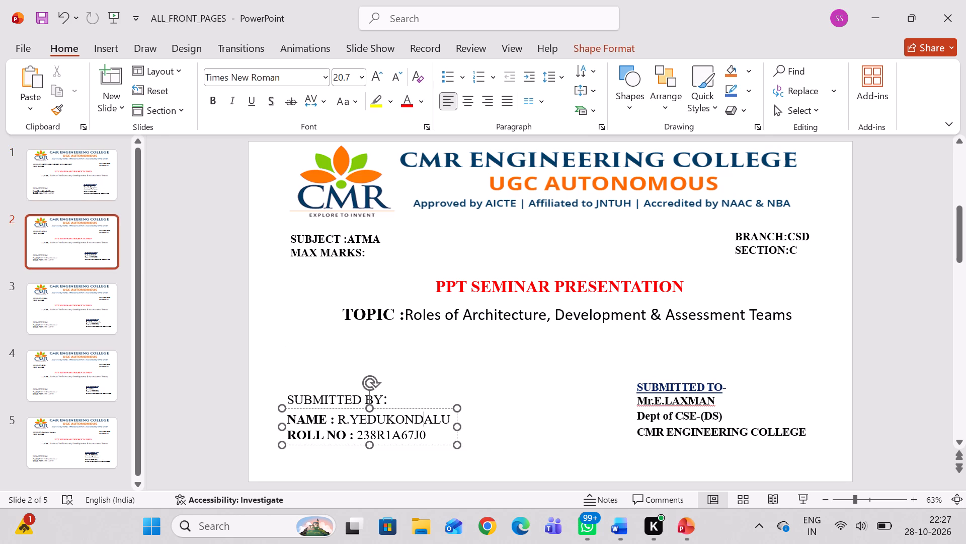
pyautogui.moveTo(449, 417); pyautogui.dragTo(340, 417)
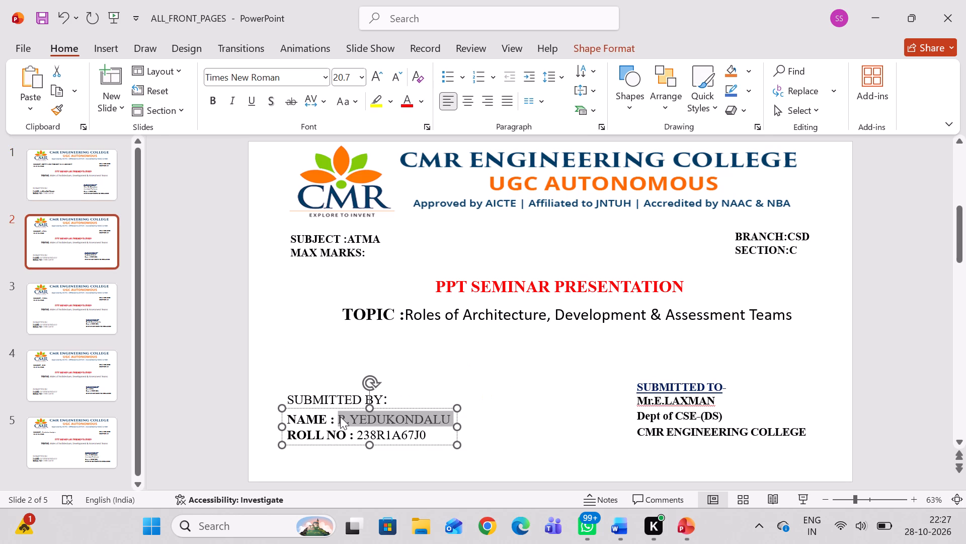
pyautogui.hotkey('ctrl', 'v')
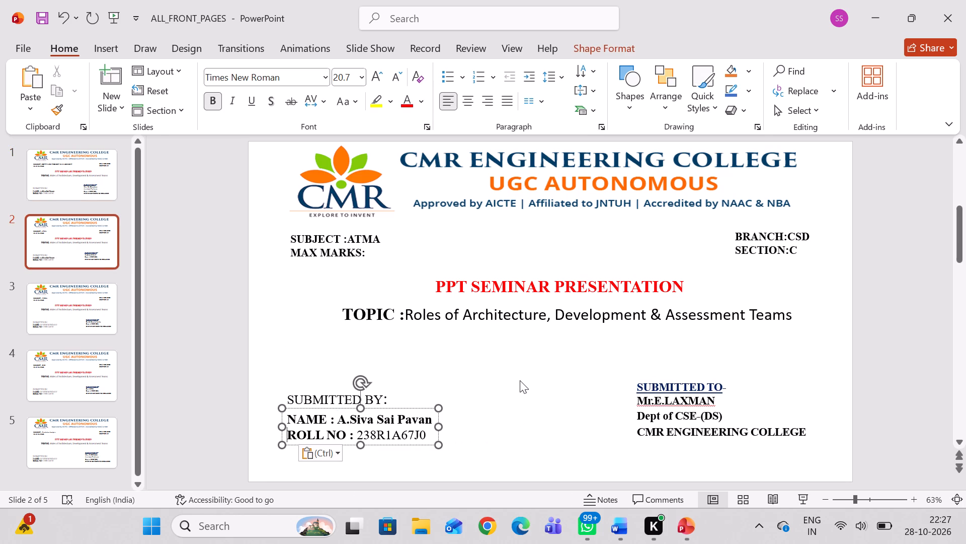
pyautogui.click(520, 380)
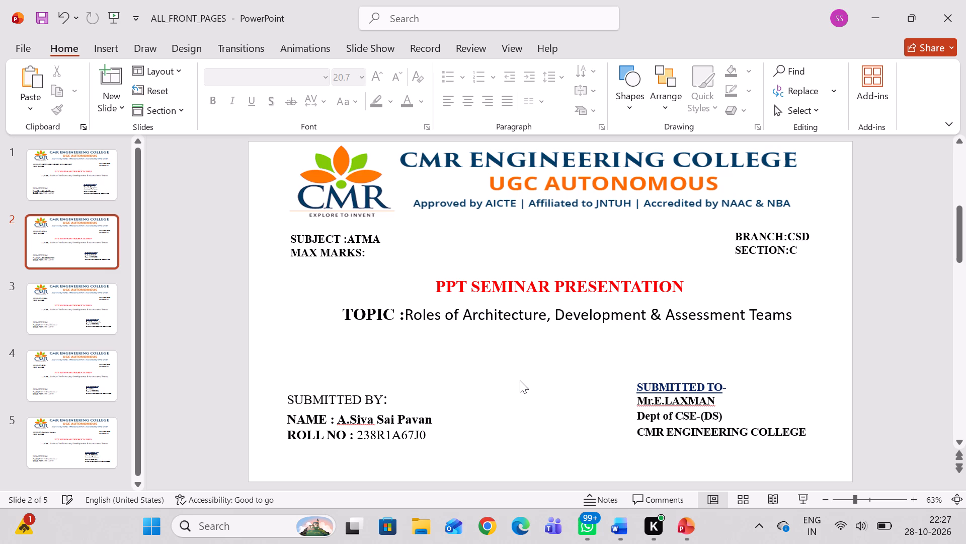
# Replace the last two characters of the roll number on slide 2 with the new student's, using a capital letter.
pyautogui.click(429, 435)
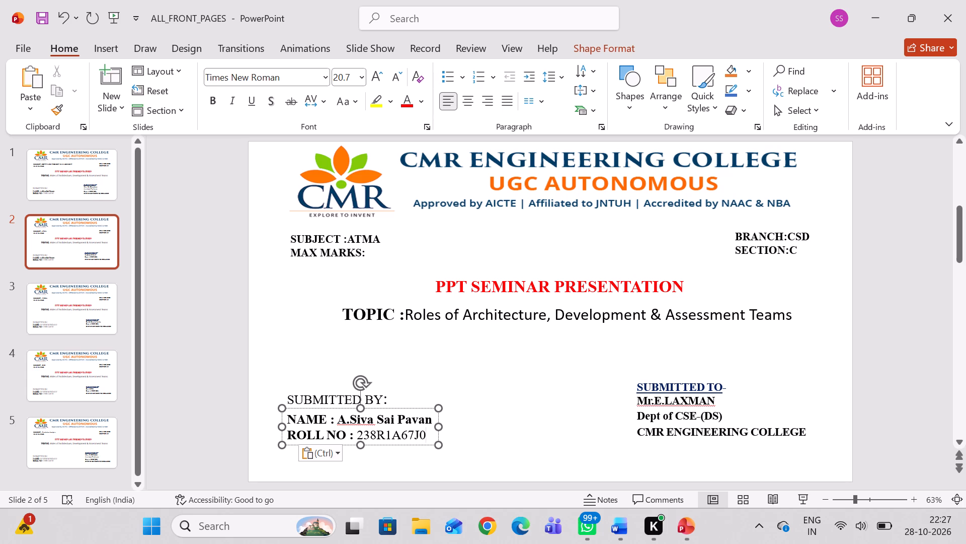
pyautogui.press('BackSpace')
pyautogui.press('BackSpace')
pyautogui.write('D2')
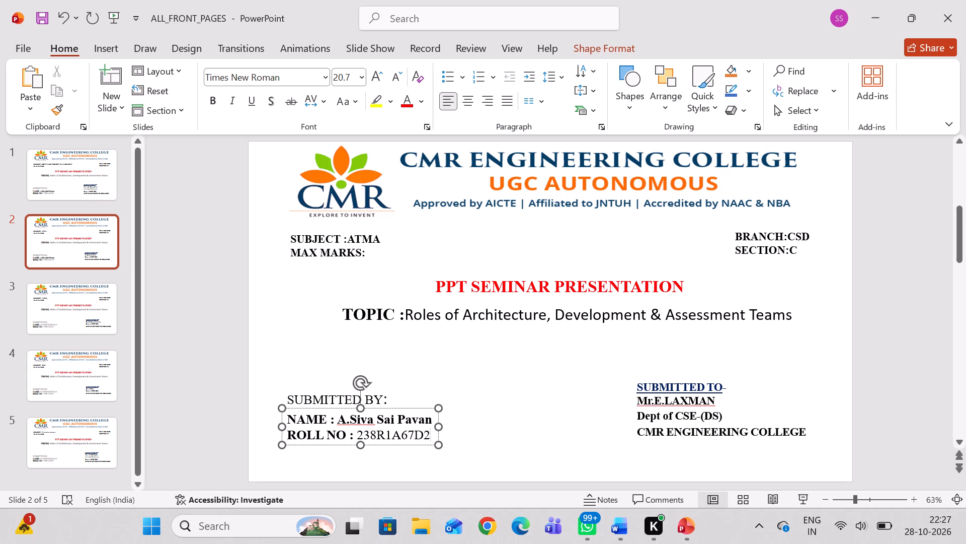
pyautogui.click(456, 357)
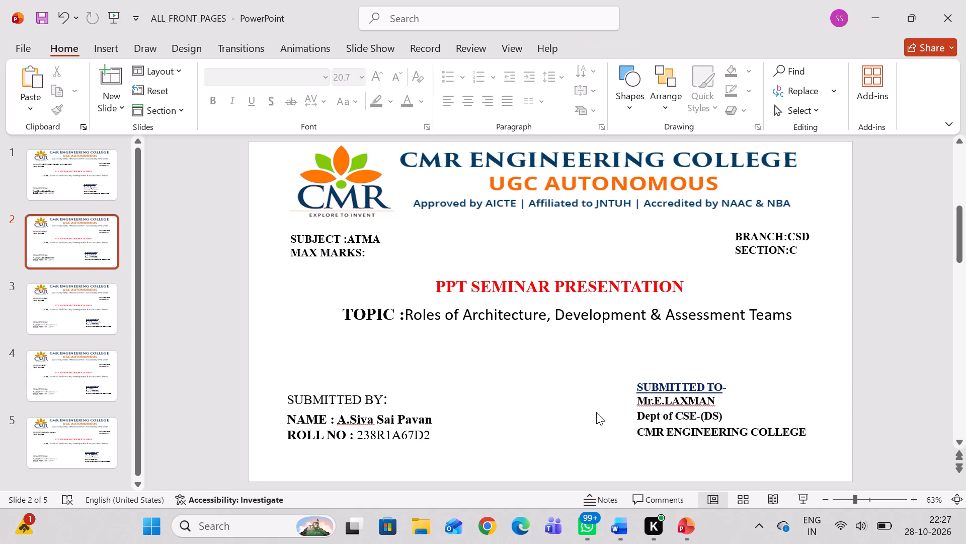
# Paste the copied student name over the submitter's name on slide 3.
pyautogui.click(66, 317)
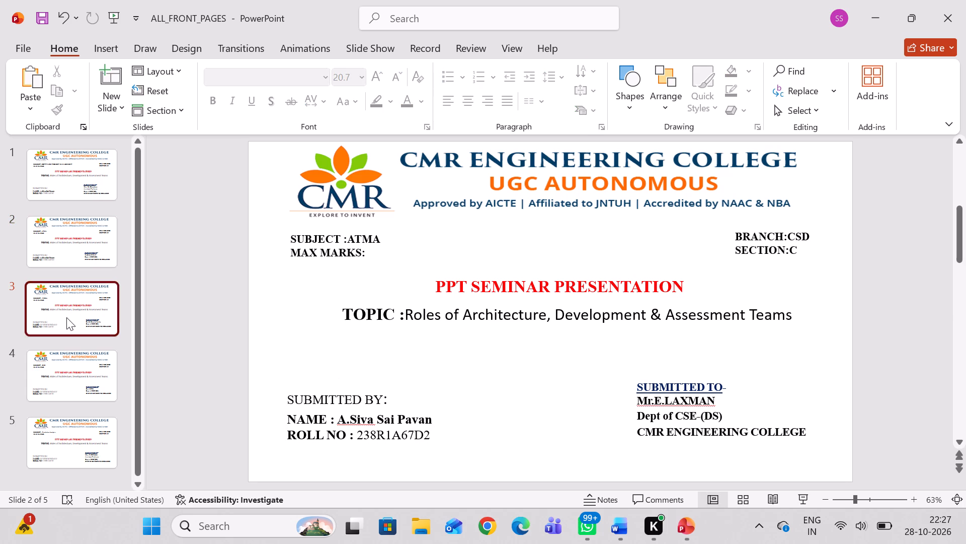
pyautogui.click(445, 414)
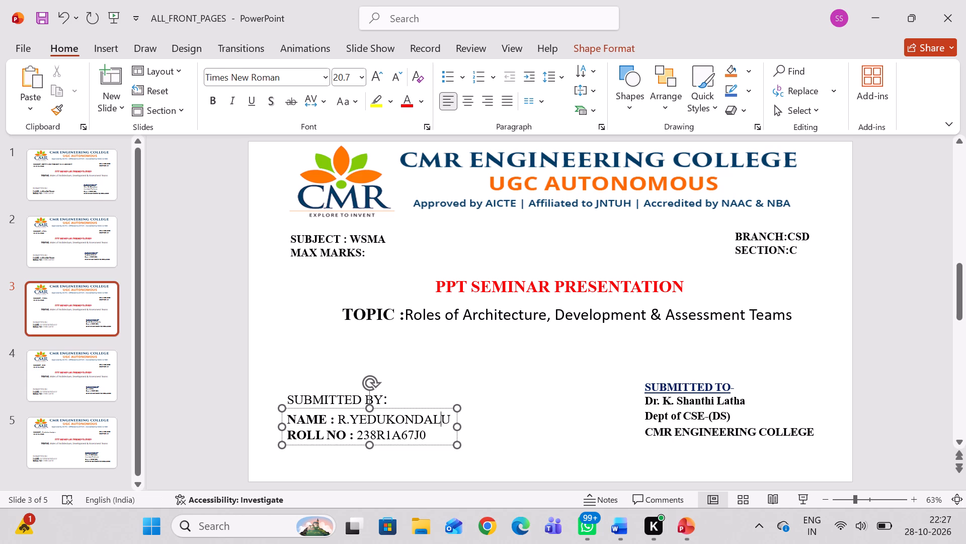
pyautogui.click(450, 417)
pyautogui.moveTo(450, 417); pyautogui.dragTo(344, 416)
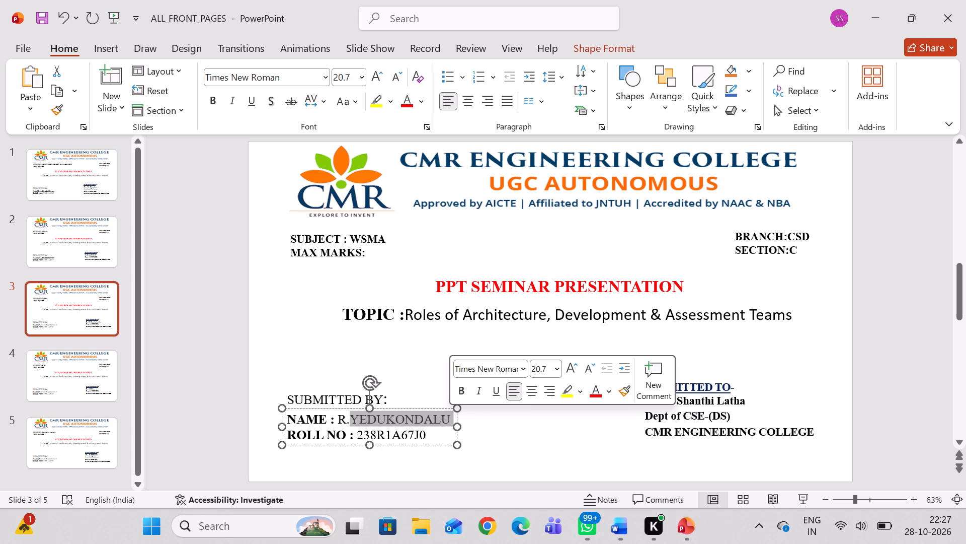
pyautogui.moveTo(344, 416); pyautogui.dragTo(341, 416)
pyautogui.hotkey('ctrl', 'v')
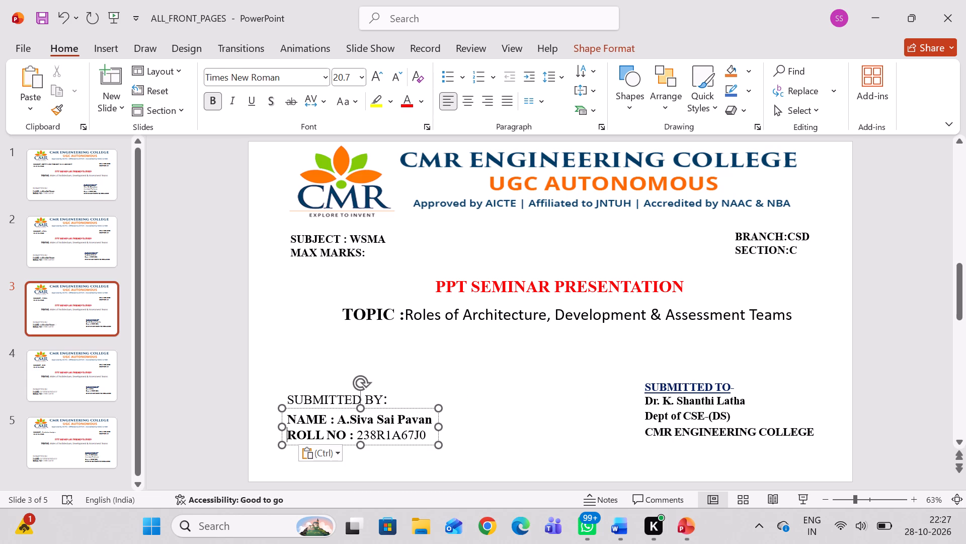
# Replace the last two characters of the roll number on slide 3 with the new student's, using a capital letter.
pyautogui.click(427, 435)
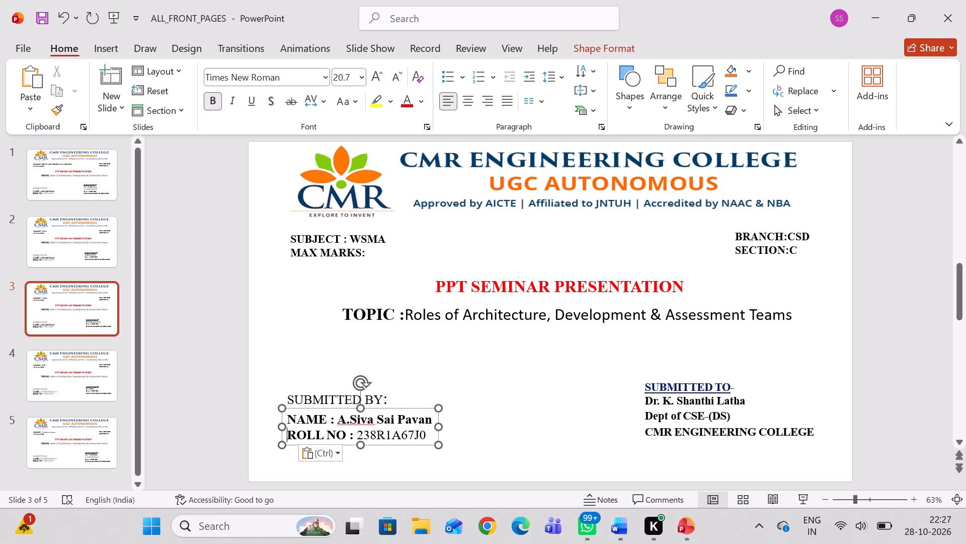
pyautogui.press('BackSpace')
pyautogui.press('BackSpace')
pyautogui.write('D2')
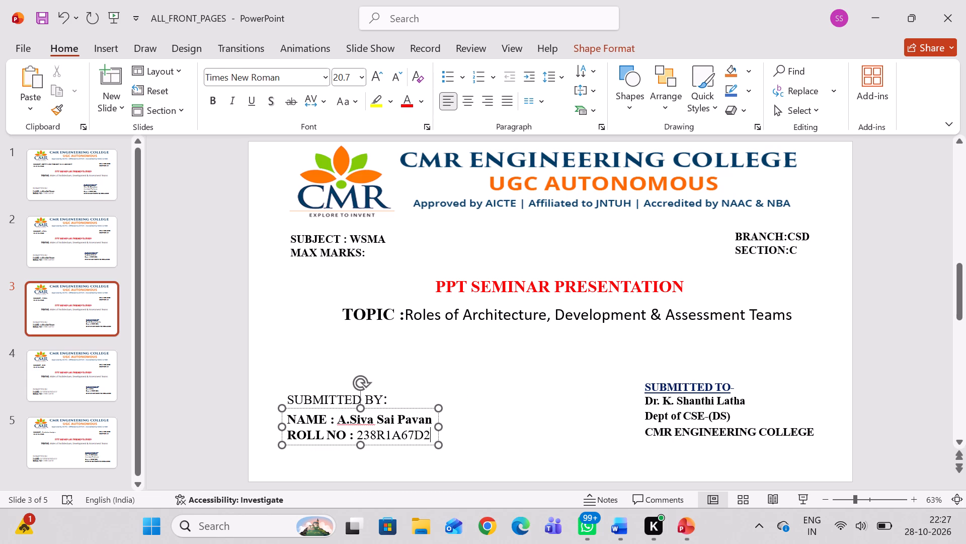
# Paste the copied student name over the submitter's name on slide 4.
pyautogui.click(99, 385)
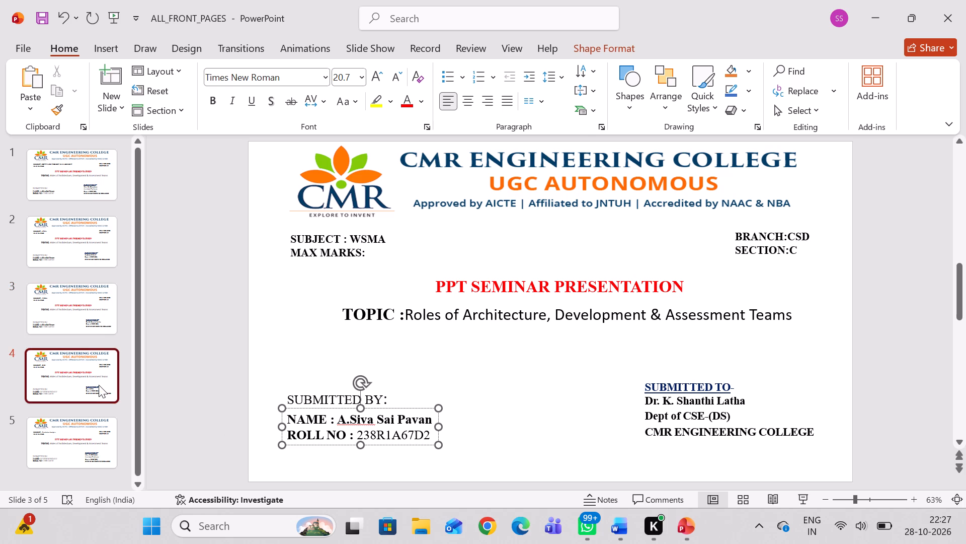
pyautogui.click(443, 415)
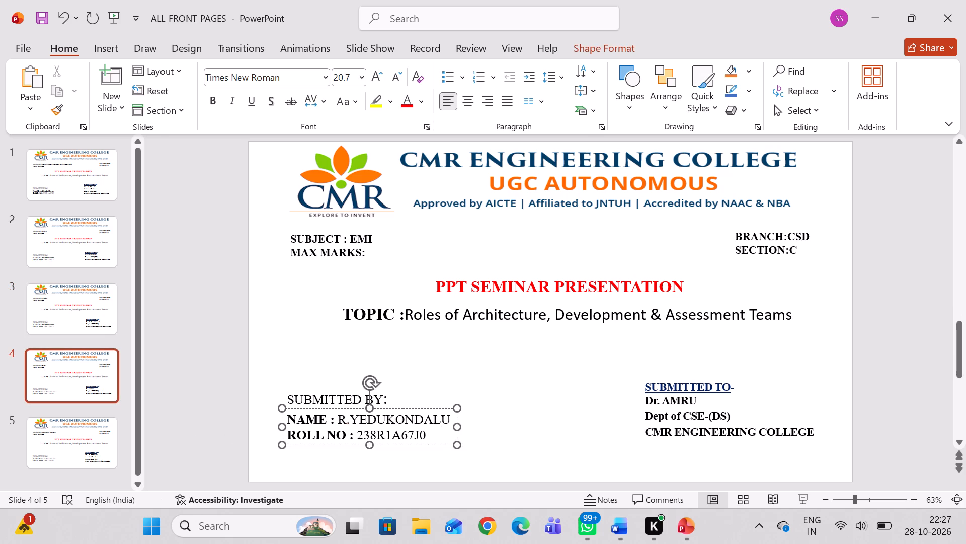
pyautogui.click(449, 418)
pyautogui.moveTo(449, 418); pyautogui.dragTo(430, 416)
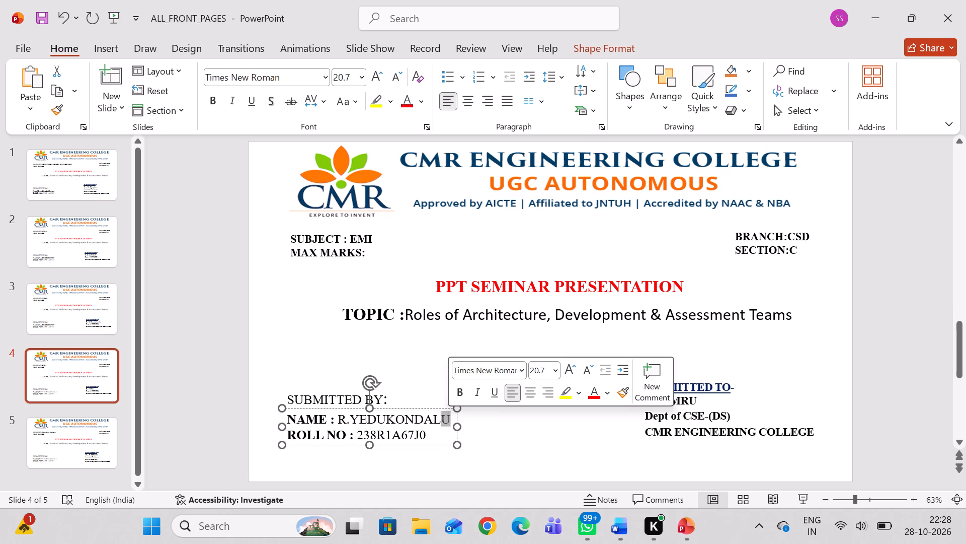
pyautogui.moveTo(430, 416); pyautogui.dragTo(337, 418)
pyautogui.hotkey('ctrl', 'v')
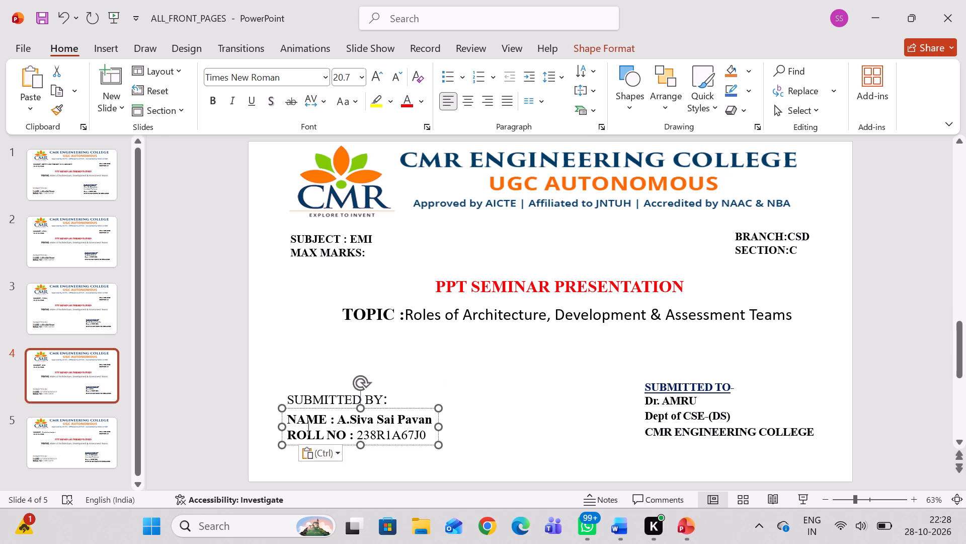
# Replace the last two characters of the roll number on slide 4 with the new student's, using a capital letter.
pyautogui.click(428, 433)
pyautogui.press('BackSpace')
pyautogui.press('BackSpace')
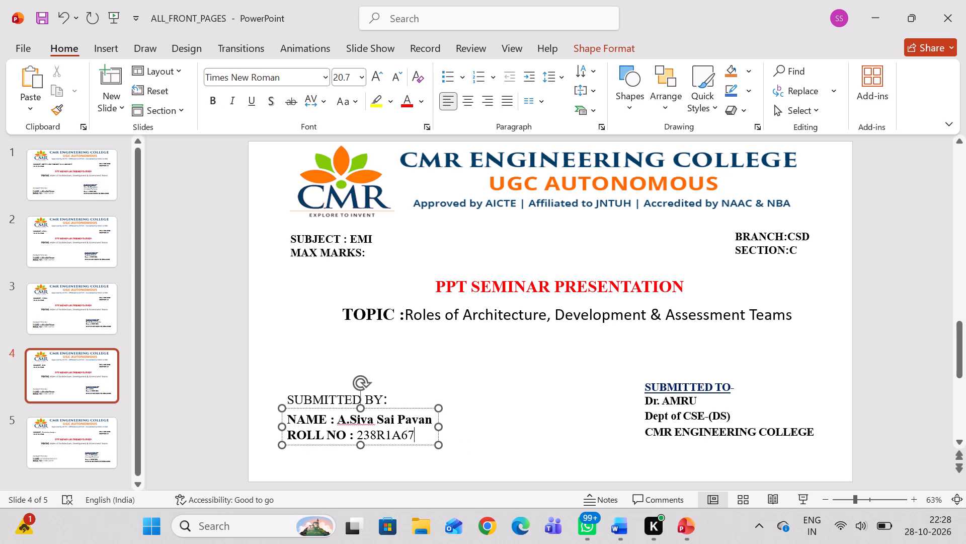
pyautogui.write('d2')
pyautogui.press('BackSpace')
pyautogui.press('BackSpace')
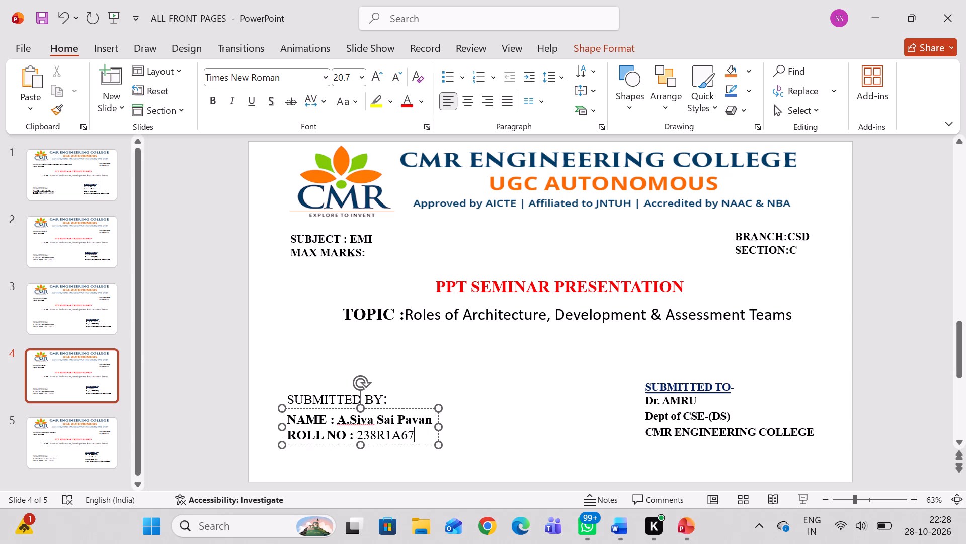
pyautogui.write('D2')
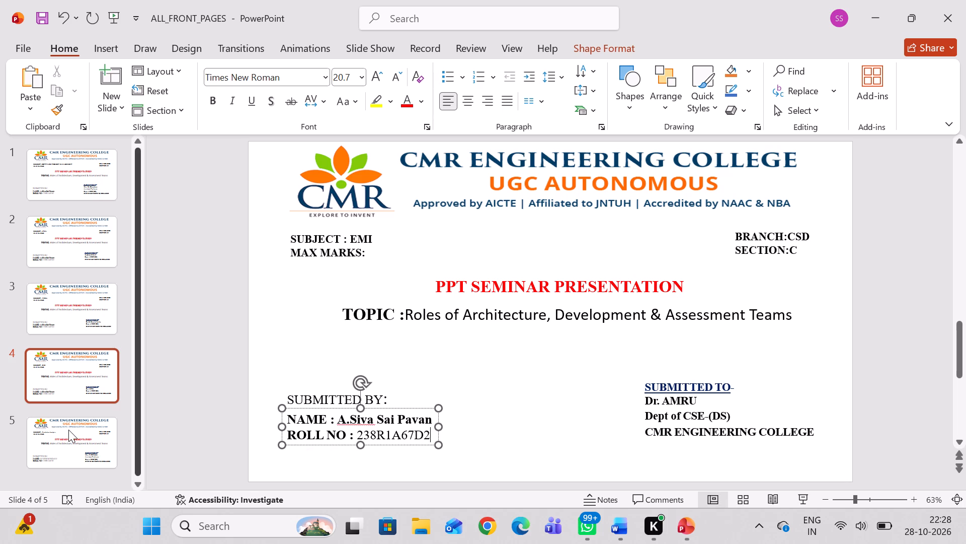
# Paste the copied student name over the submitter's name on slide 5.
pyautogui.click(68, 430)
pyautogui.click(419, 417)
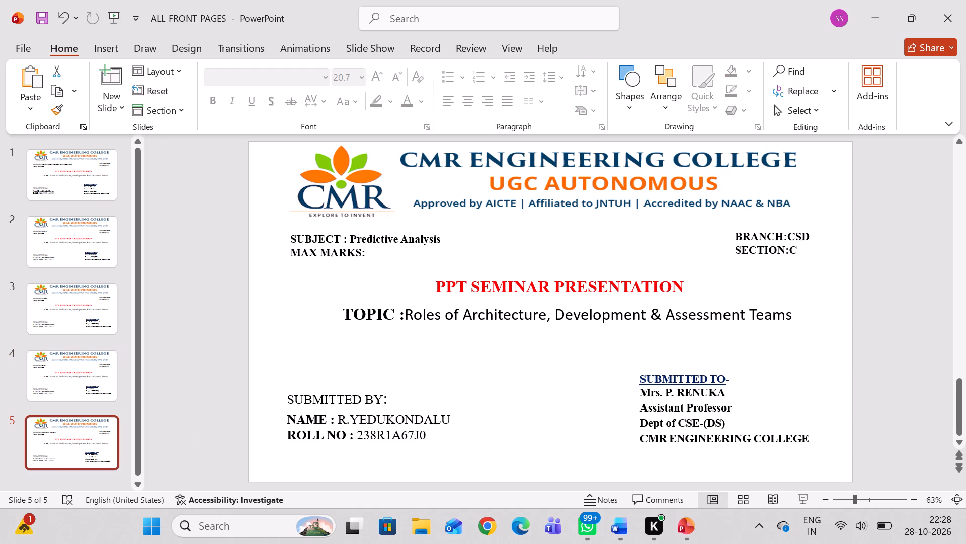
pyautogui.click(449, 419)
pyautogui.moveTo(449, 419); pyautogui.dragTo(339, 417)
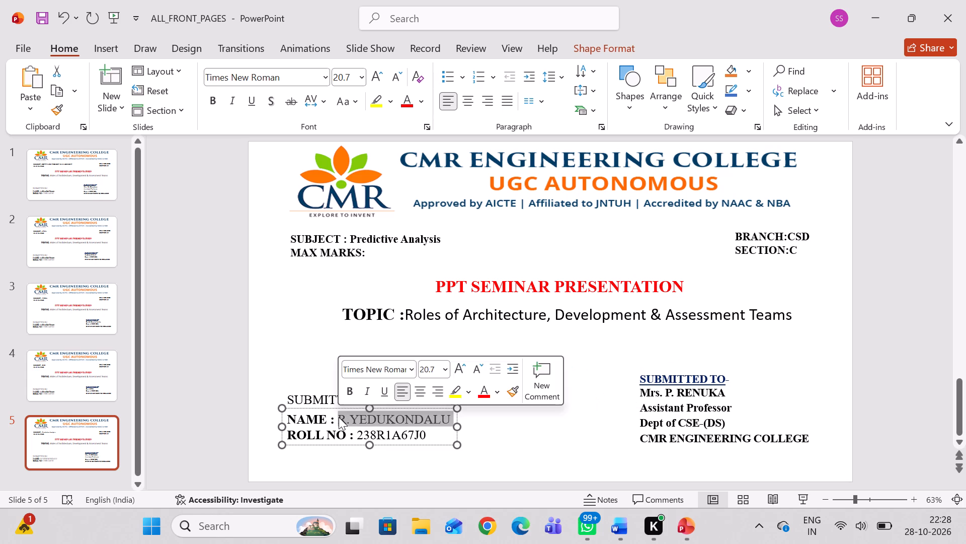
pyautogui.hotkey('ctrl', 'v')
# Replace the last two characters of the roll number on slide 5 with the new student's, using a capital letter.
pyautogui.click(427, 434)
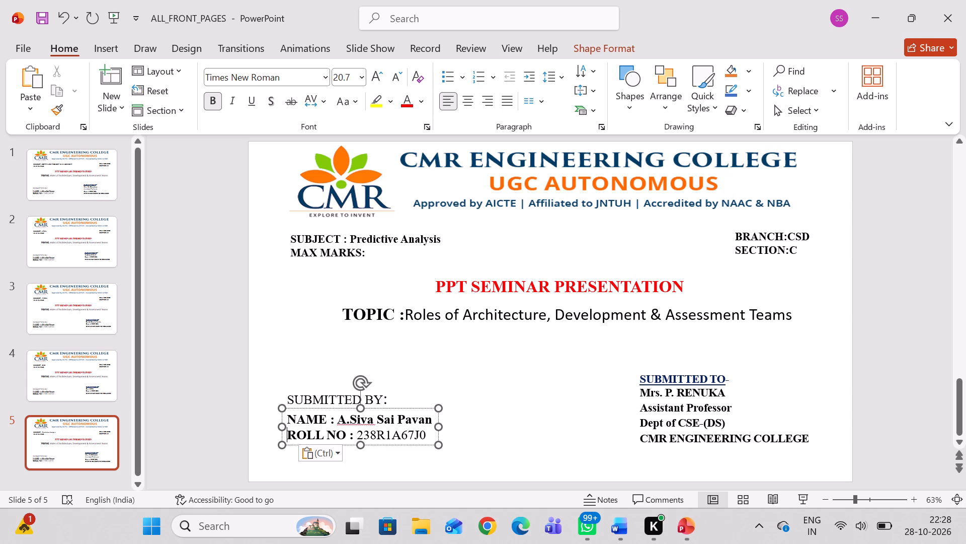
pyautogui.press('BackSpace')
pyautogui.press('BackSpace')
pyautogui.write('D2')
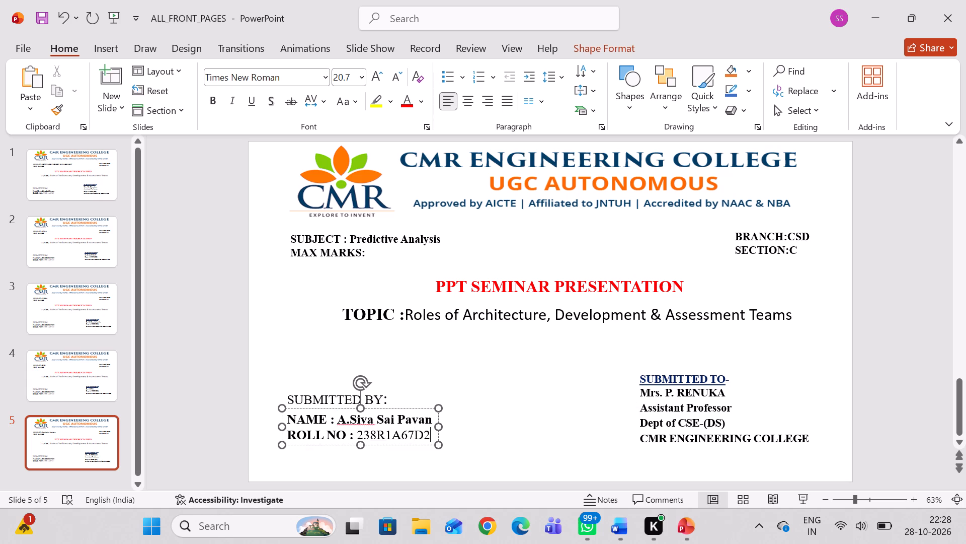
# Return to slide 1 of the presentation.
pyautogui.click(82, 192)
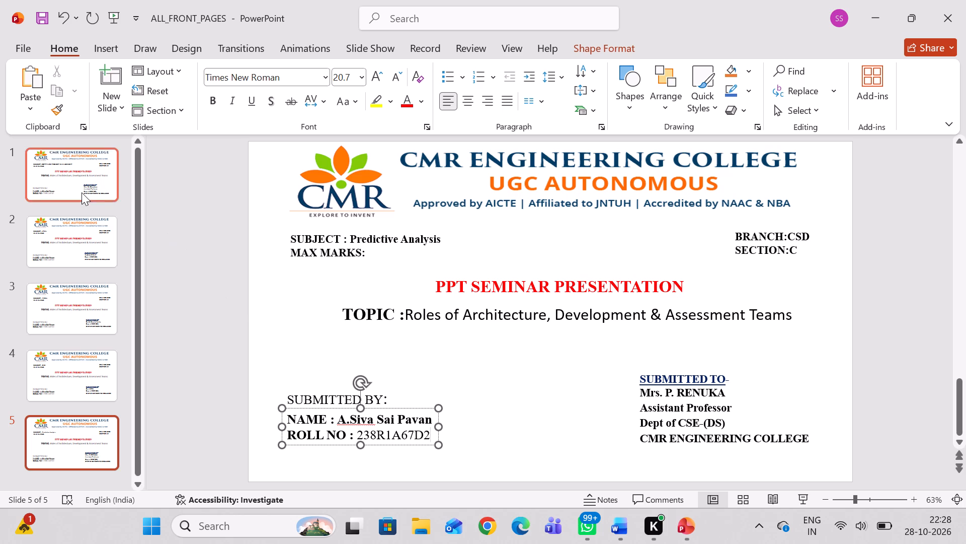
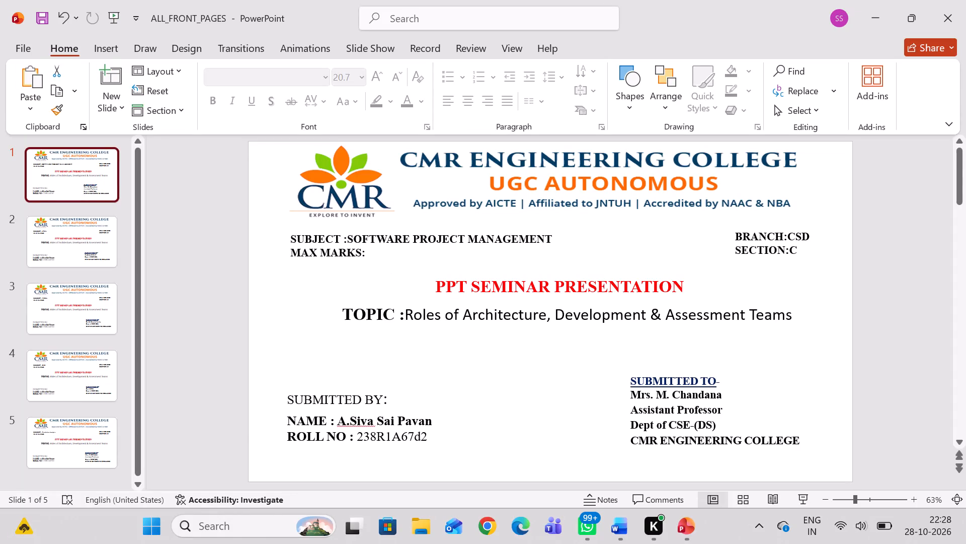
# Replace the topic text on slide 1 with "Software Economics:the five cost-model paramters", keeping the TOPIC label.
pyautogui.click(791, 316)
pyautogui.press('BackSpace')
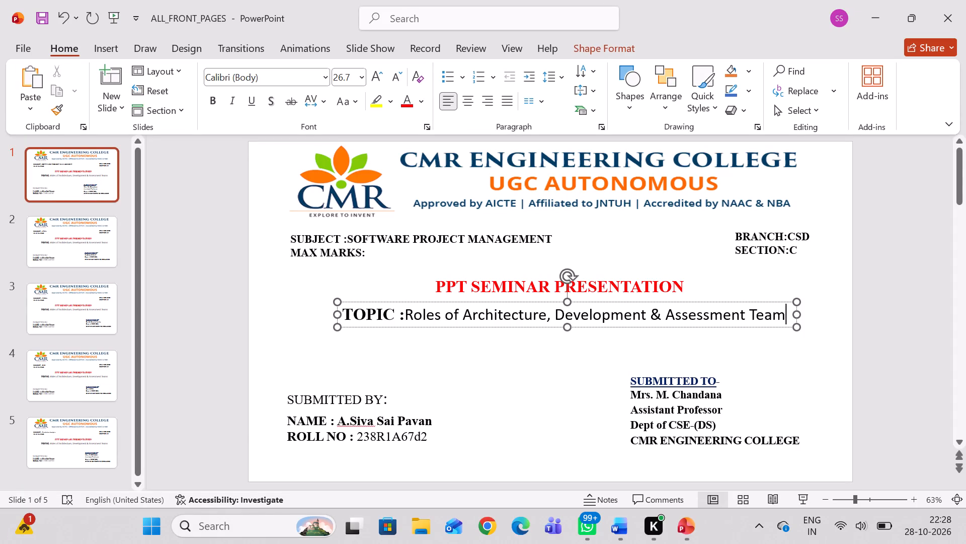
pyautogui.press('BackSpace')
pyautogui.press('BackSpace')
pyautogui.press('BackSpace')
pyautogui.press('BackSpace')
pyautogui.press('BackSpace')
pyautogui.press('BackSpace')
pyautogui.press('BackSpace')
pyautogui.press('BackSpace')
pyautogui.press('BackSpace')
pyautogui.press('BackSpace')
pyautogui.press('BackSpace')
pyautogui.press('BackSpace')
pyautogui.press('BackSpace')
pyautogui.press('BackSpace')
pyautogui.press('BackSpace')
pyautogui.press('BackSpace')
pyautogui.press('BackSpace')
pyautogui.press('BackSpace')
pyautogui.press('BackSpace')
pyautogui.press('BackSpace')
pyautogui.press('BackSpace')
pyautogui.press('BackSpace')
pyautogui.press('BackSpace')
pyautogui.press('BackSpace')
pyautogui.press('BackSpace')
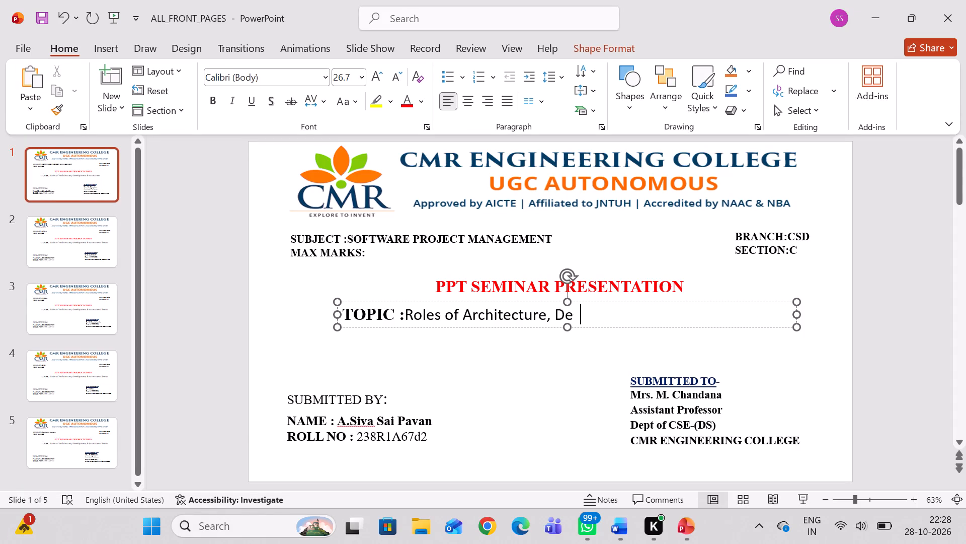
pyautogui.press('BackSpace')
pyautogui.press('BackSpace')
pyautogui.press('BackSpace')
pyautogui.press('BackSpace')
pyautogui.press('BackSpace')
pyautogui.press('BackSpace')
pyautogui.press('BackSpace')
pyautogui.press('BackSpace')
pyautogui.press('BackSpace')
pyautogui.press('BackSpace')
pyautogui.press('BackSpace')
pyautogui.press('BackSpace')
pyautogui.press('BackSpace')
pyautogui.press('BackSpace')
pyautogui.press('BackSpace')
pyautogui.press('BackSpace')
pyautogui.press('BackSpace')
pyautogui.press('BackSpace')
pyautogui.press('BackSpace')
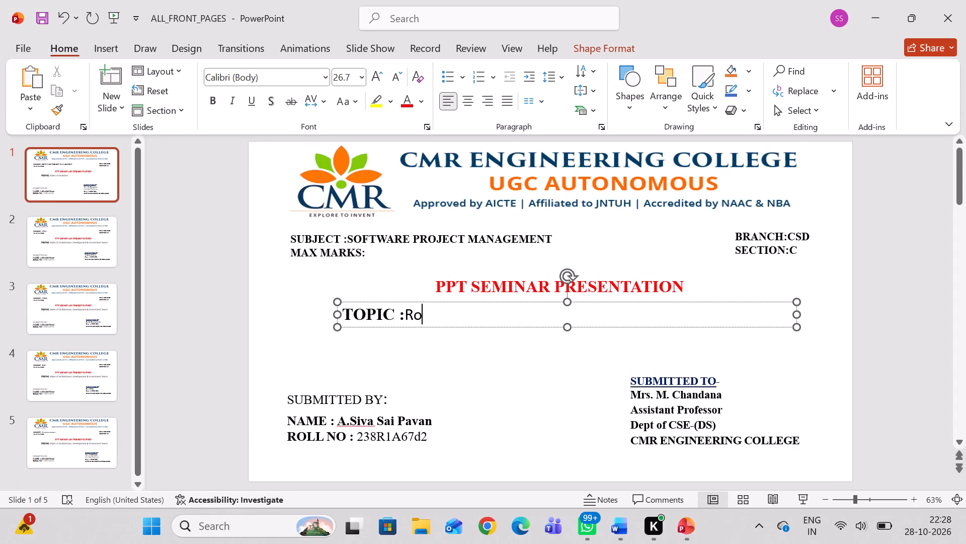
pyautogui.press('BackSpace')
pyautogui.press('BackSpace')
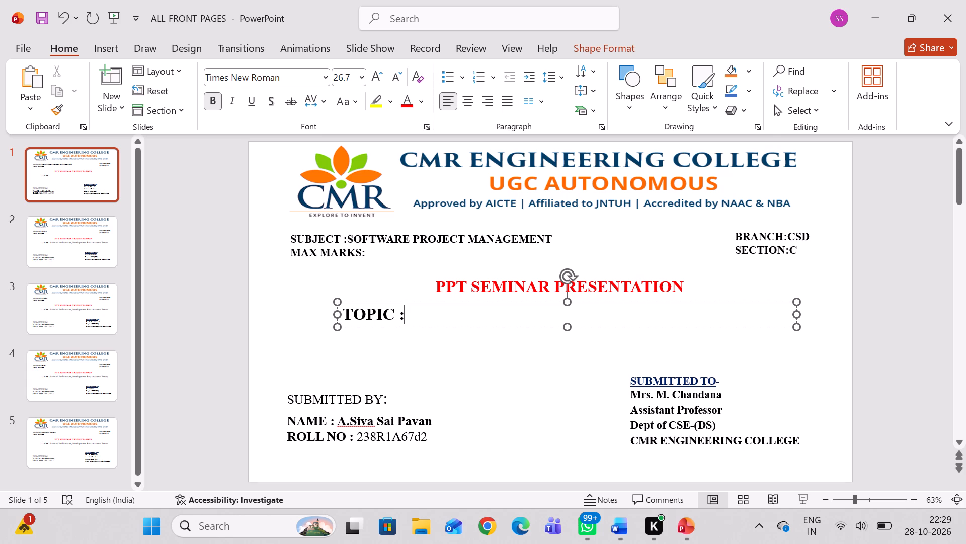
pyautogui.hotkey('shift', 's')
pyautogui.write('odt')
pyautogui.press('BackSpace')
pyautogui.press('BackSpace')
pyautogui.write('ftaw')
pyautogui.press('BackSpace')
pyautogui.press('BackSpace')
pyautogui.write('ware')
pyautogui.press('space')
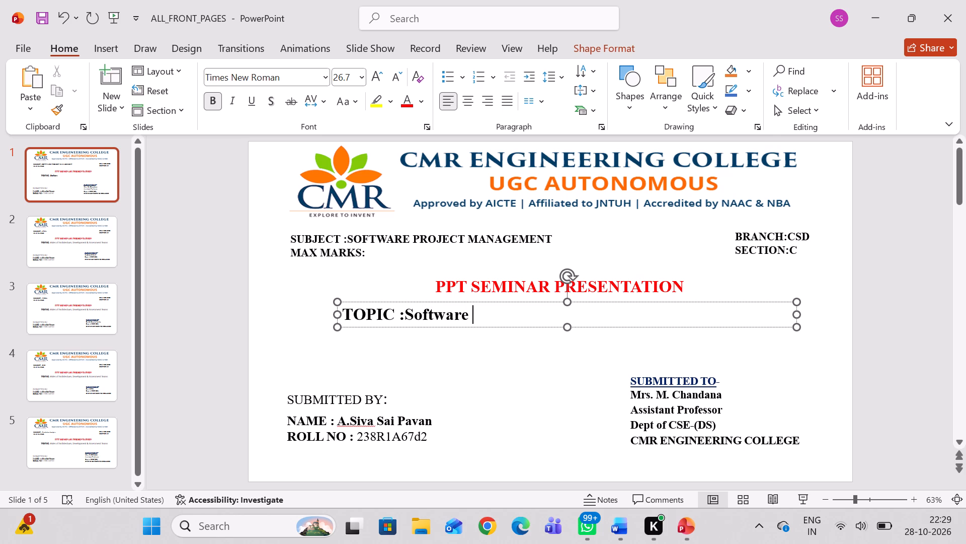
pyautogui.write('Economics')
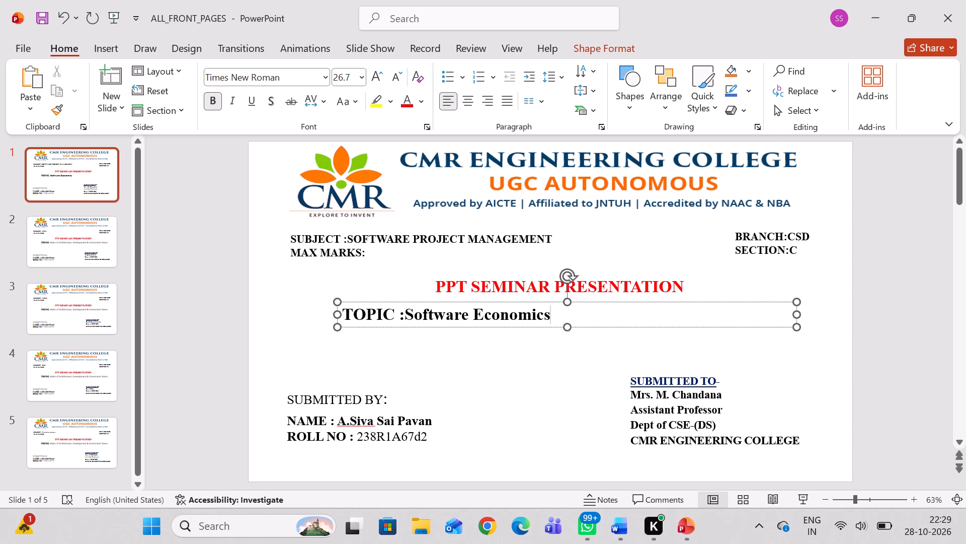
pyautogui.hotkey('shift', ':')
pyautogui.write('the fiv')
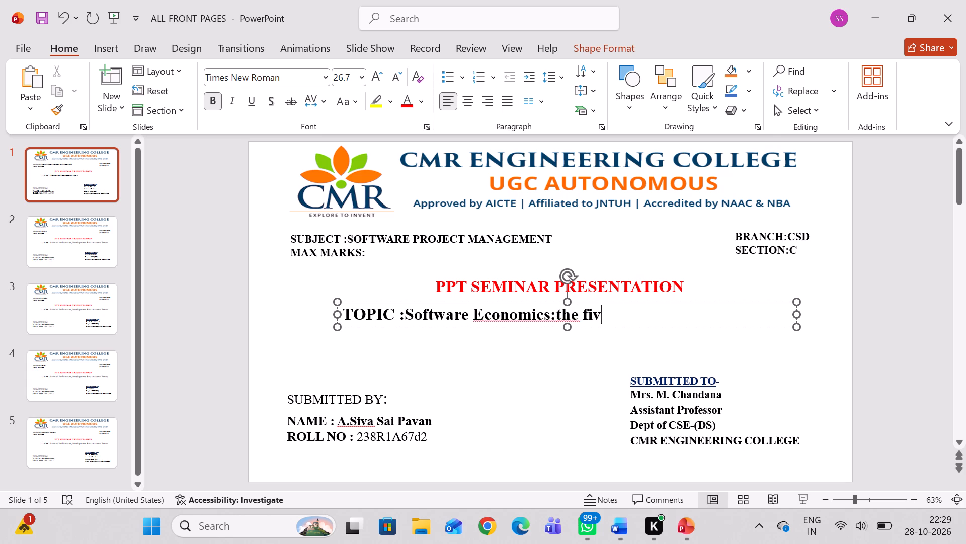
pyautogui.write('e co')
pyautogui.press('s')
pyautogui.write('t')
pyautogui.press('space')
pyautogui.press('BackSpace')
pyautogui.write('-model param')
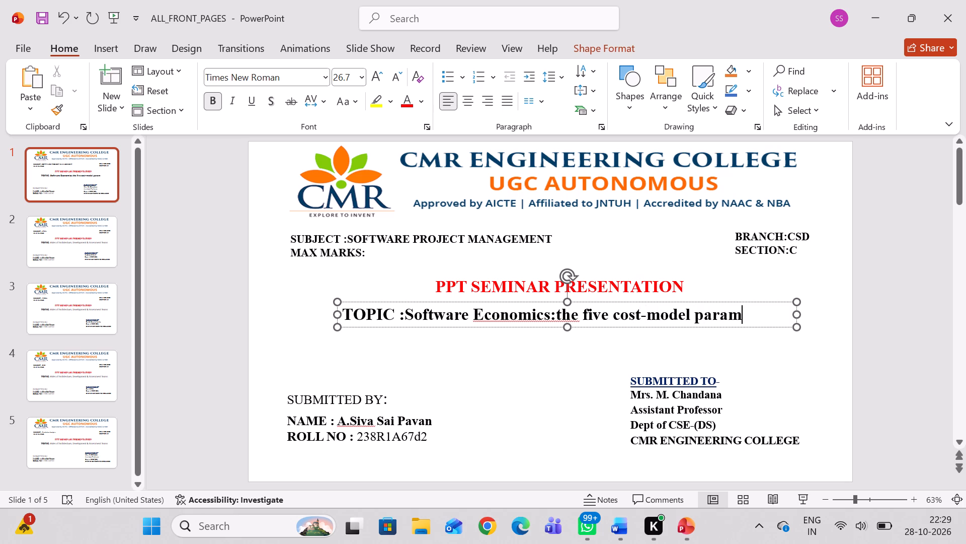
pyautogui.write('ters')
pyautogui.click(560, 381)
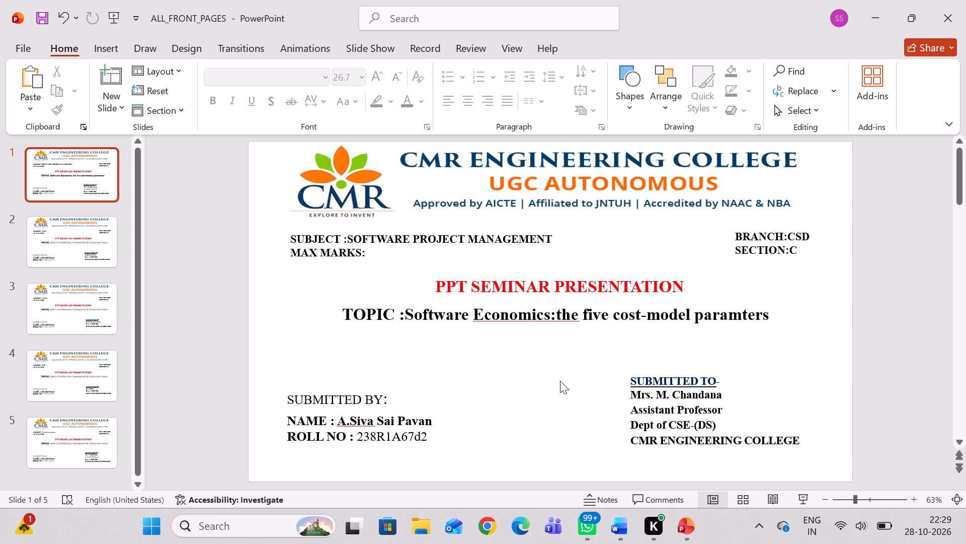
# Insert a space before the colon that follows "Economics" in slide 1's topic, leaving no space after the colon.
pyautogui.click(556, 318)
pyautogui.press('space')
pyautogui.press('Left')
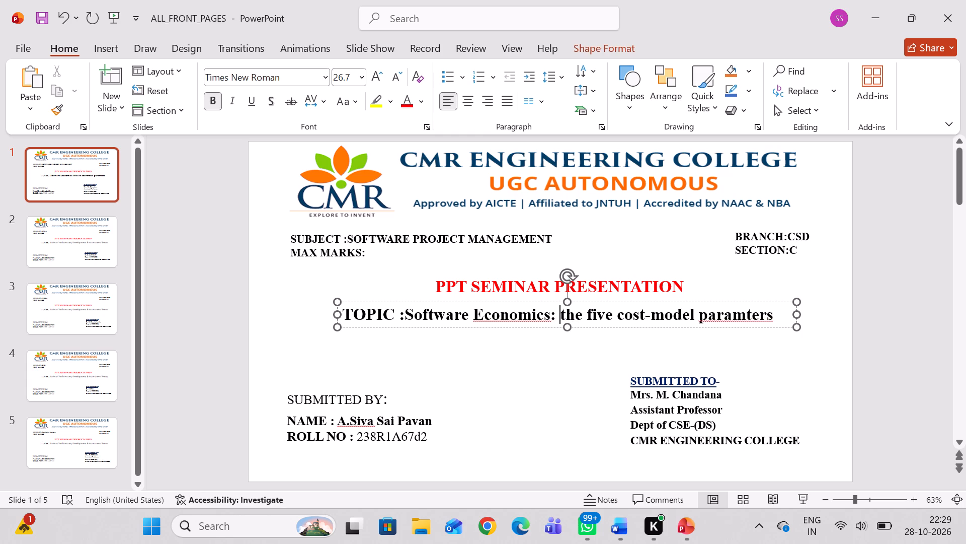
pyautogui.press('Left')
pyautogui.press('space')
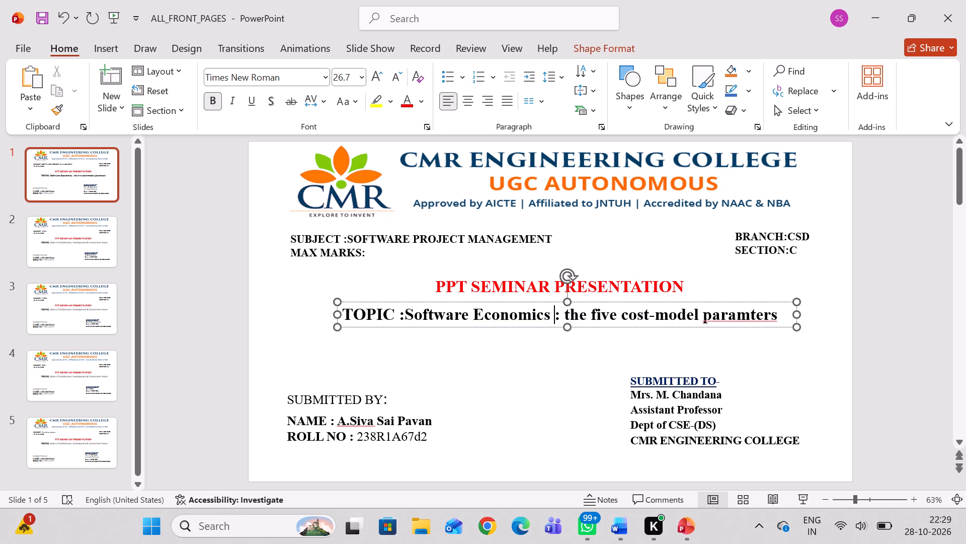
pyautogui.press('Right')
pyautogui.press('Right')
pyautogui.press('BackSpace')
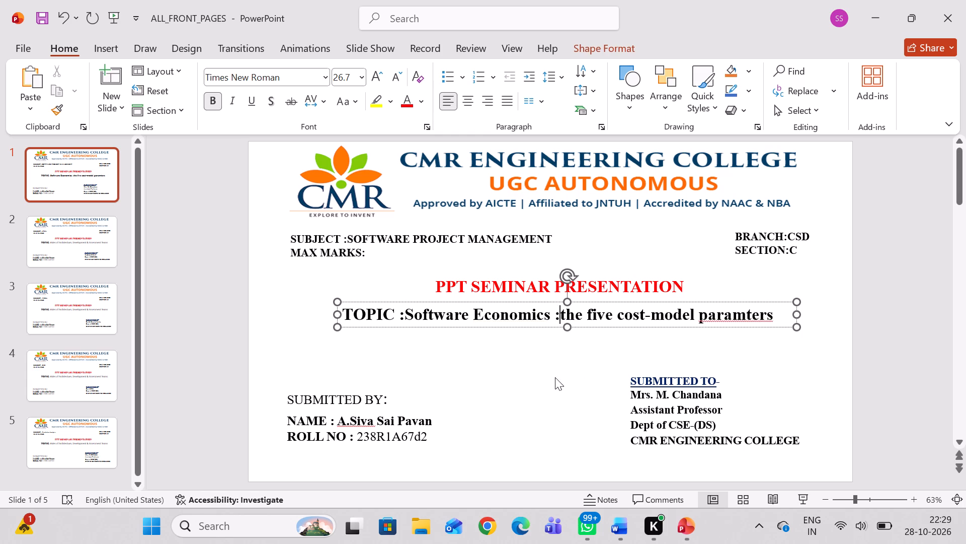
pyautogui.click(555, 377)
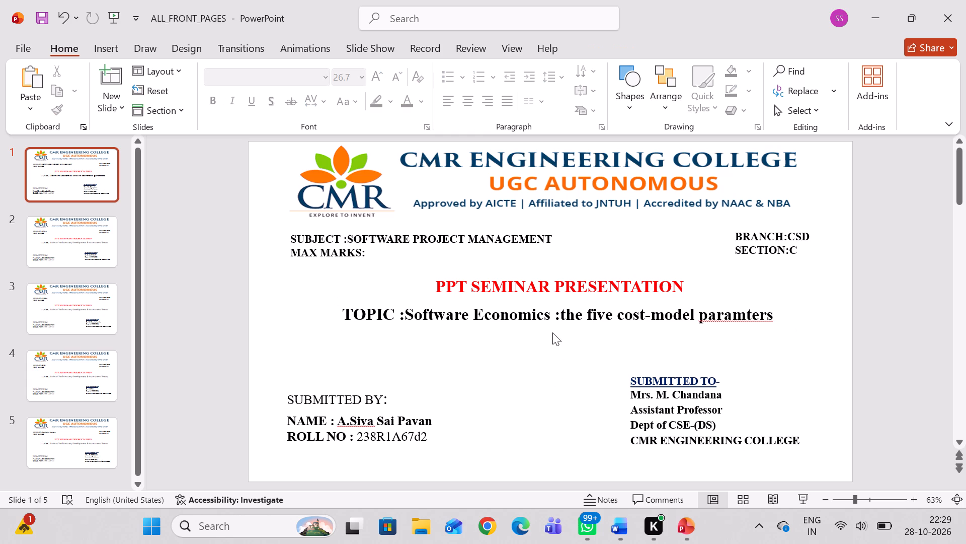
# Capitalize "the" after the colon in slide 1's topic so it reads "The five cost-model paramters".
pyautogui.click(565, 315)
pyautogui.press('BackSpace')
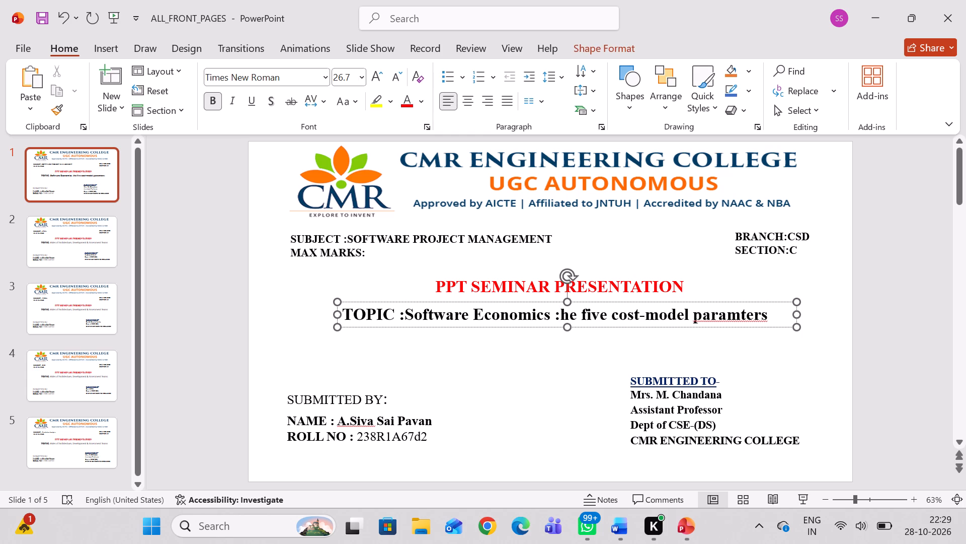
pyautogui.hotkey('shift', 't')
pyautogui.click(581, 366)
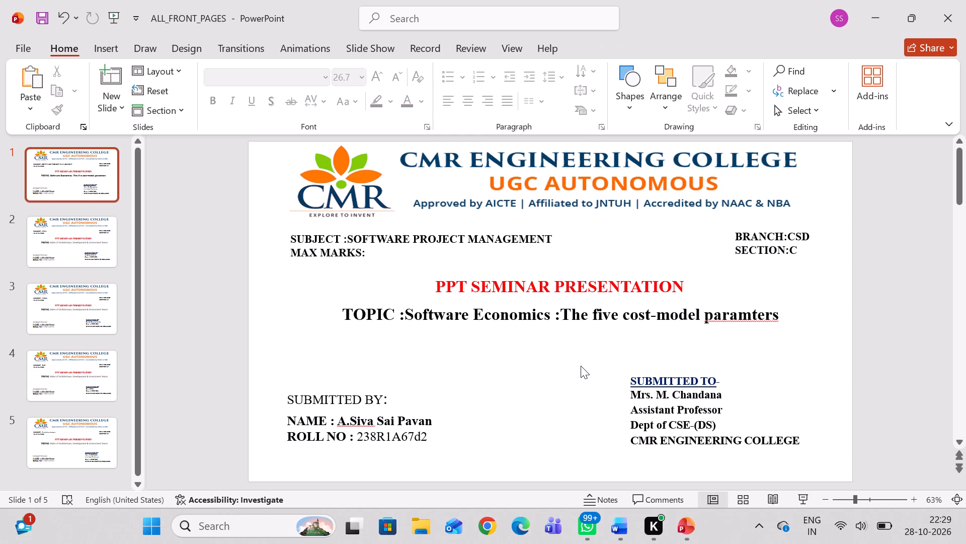
# Replace the topic text on slide 2 with "Aspect Extraction", keeping the TOPIC label.
pyautogui.press('Down')
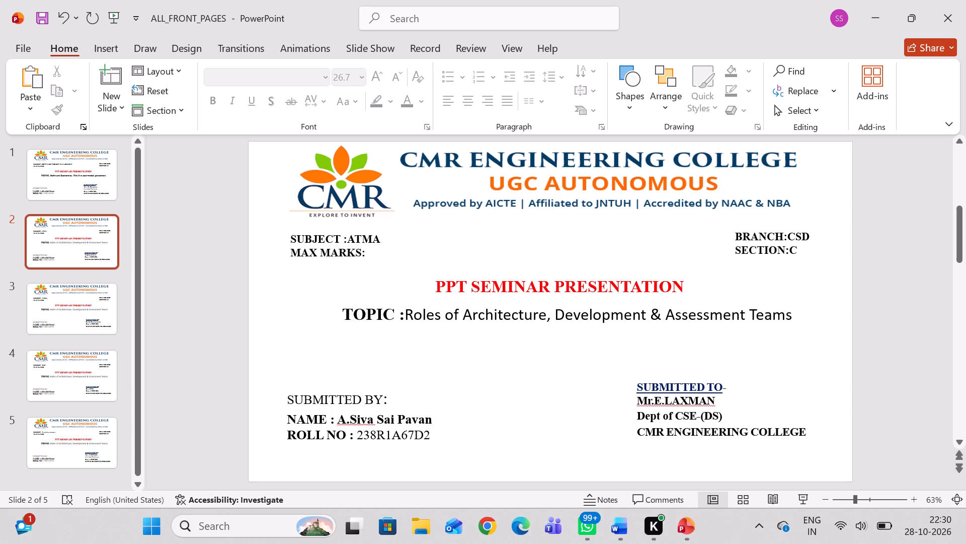
pyautogui.click(773, 317)
pyautogui.moveTo(790, 317); pyautogui.dragTo(412, 314)
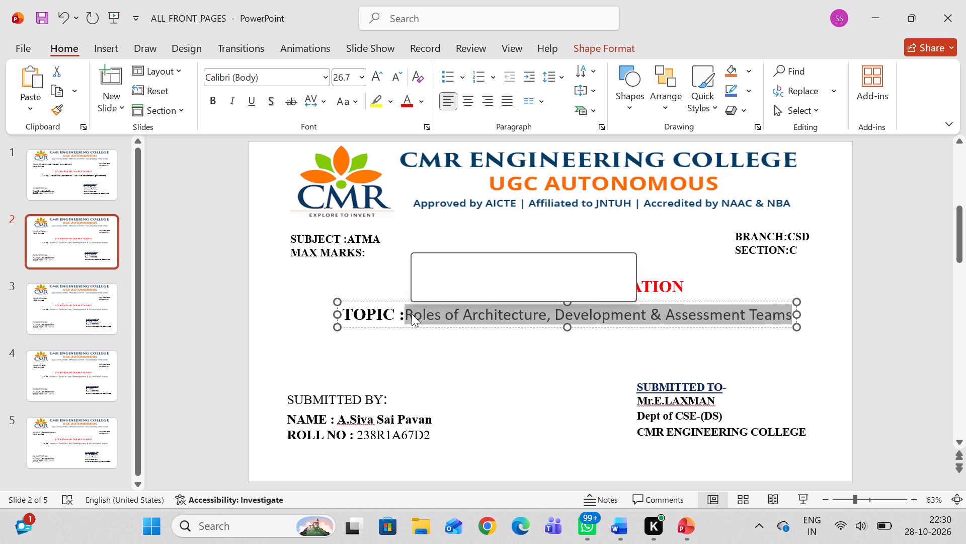
pyautogui.write('Aspect')
pyautogui.press('space')
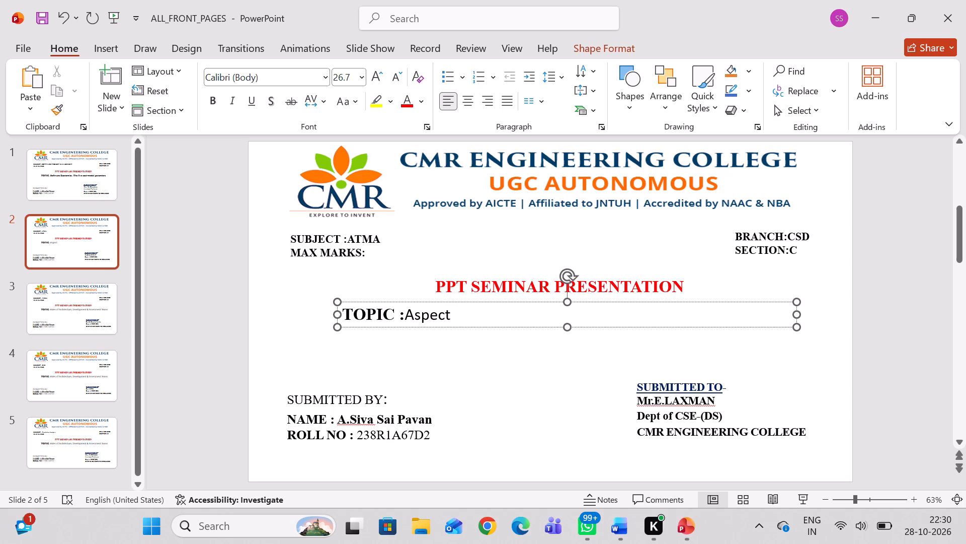
pyautogui.write('Extra')
pyautogui.write('ction')
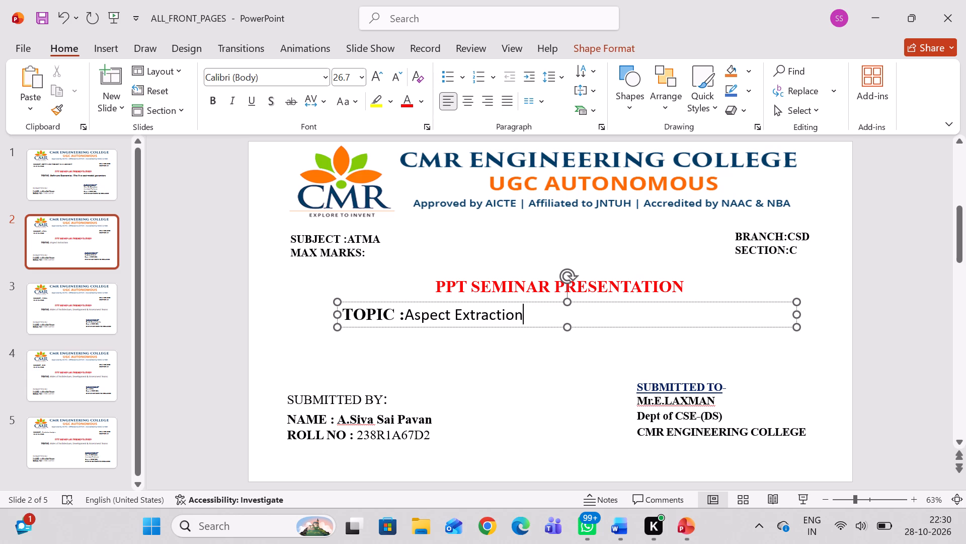
pyautogui.click(480, 362)
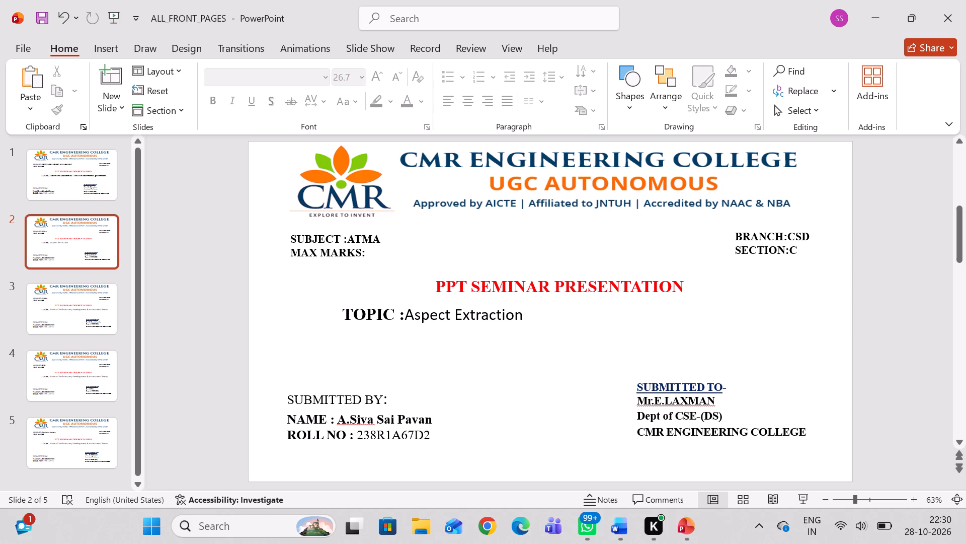
# Indent the topic line on slide 2 by two tab stops and a space, so it starts beneath the red seminar heading.
pyautogui.click(405, 314)
pyautogui.press('Left')
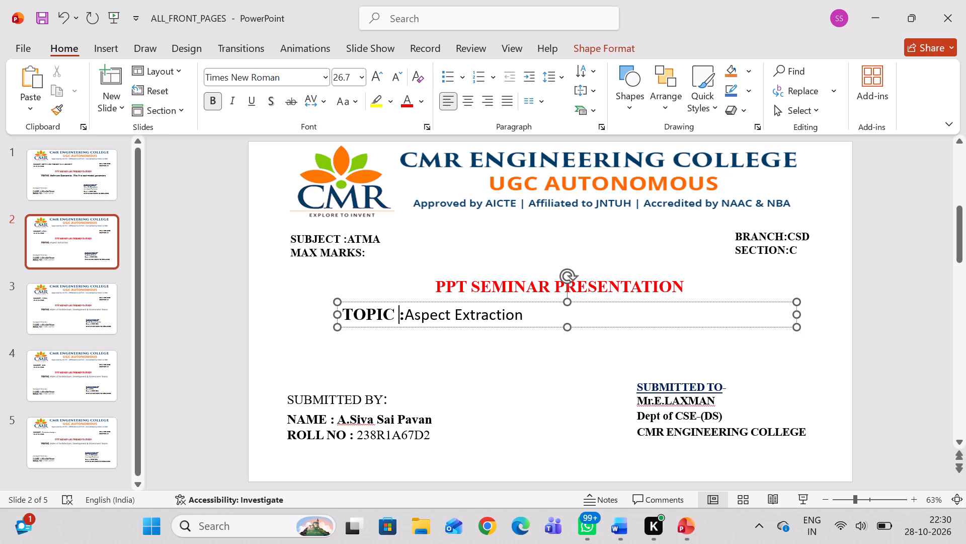
pyautogui.press('Left')
pyautogui.press('Left')
pyautogui.press('Left')
pyautogui.press('Left')
pyautogui.press('Left')
pyautogui.press('Left')
pyautogui.press('Tab')
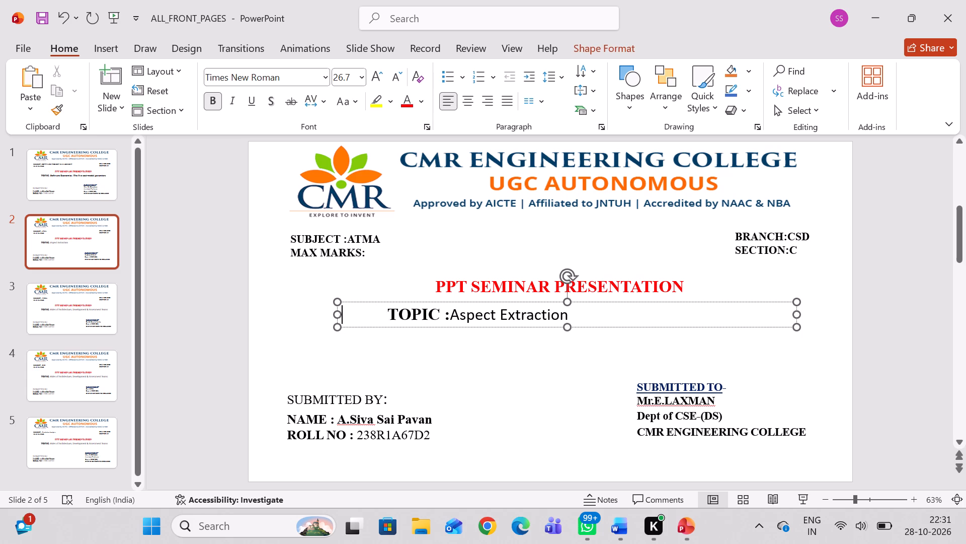
pyautogui.press('Tab')
pyautogui.press('Tab')
pyautogui.press('BackSpace')
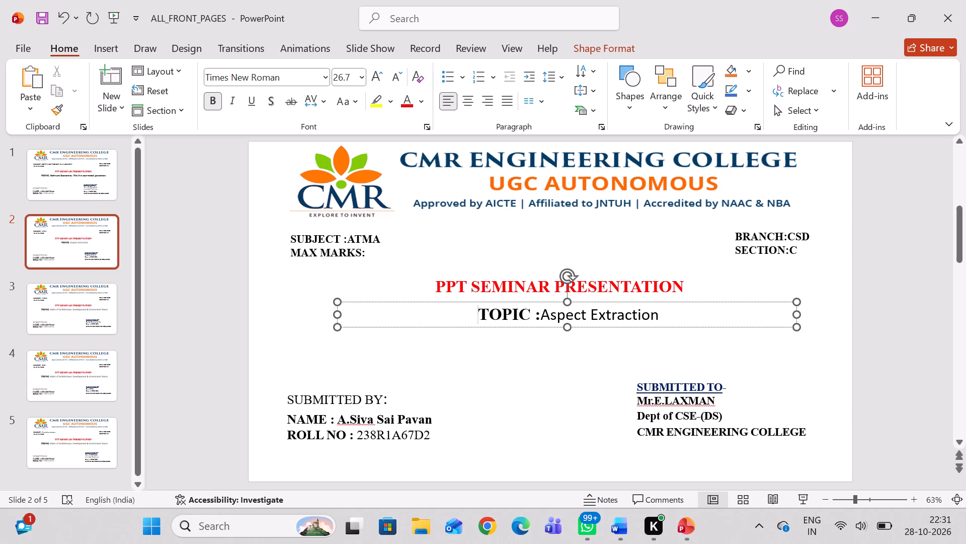
pyautogui.press('space')
pyautogui.click(547, 406)
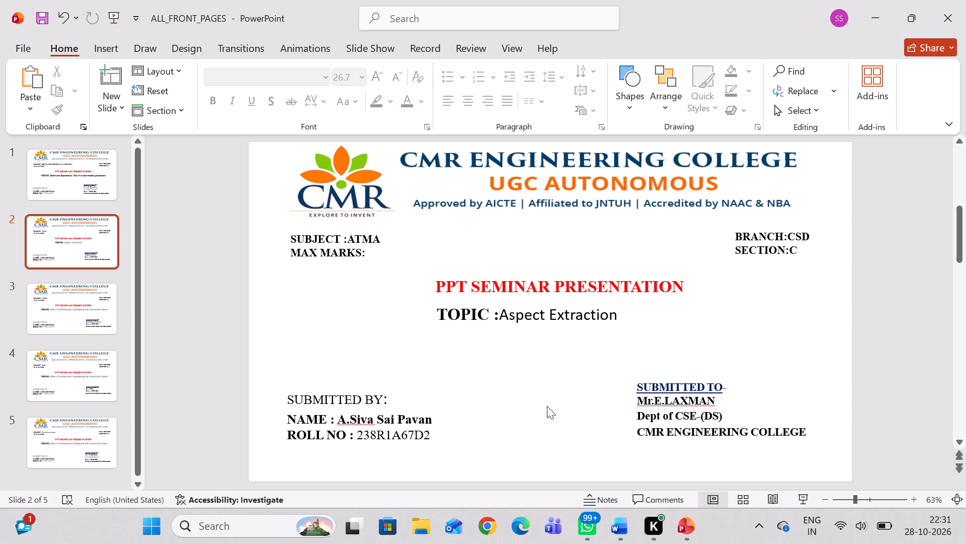
pyautogui.click(510, 411)
# Replace slide 3's topic with non-bold "The Concept of Decision Support System(DSS)", keeping the bold TOPIC label and adding a space after its colon.
pyautogui.press('Down')
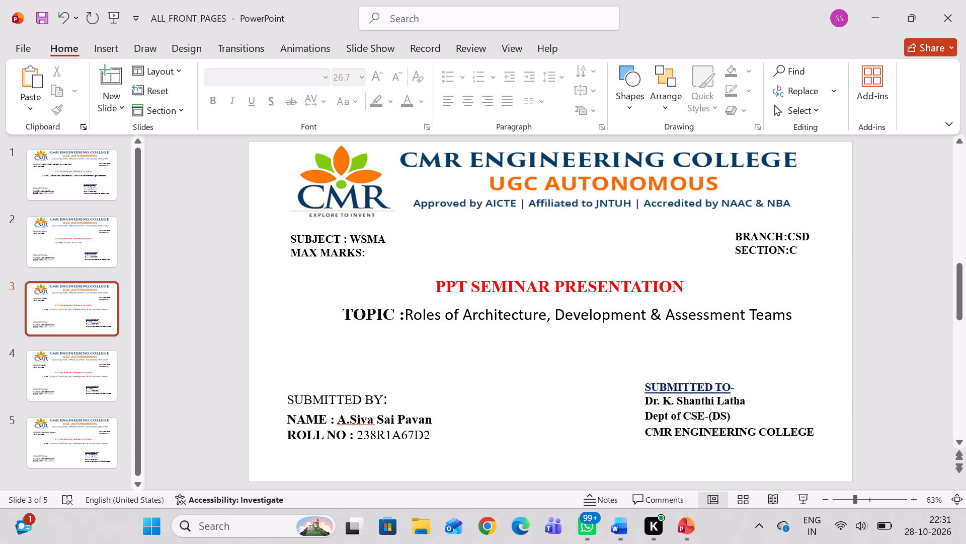
pyautogui.click(788, 316)
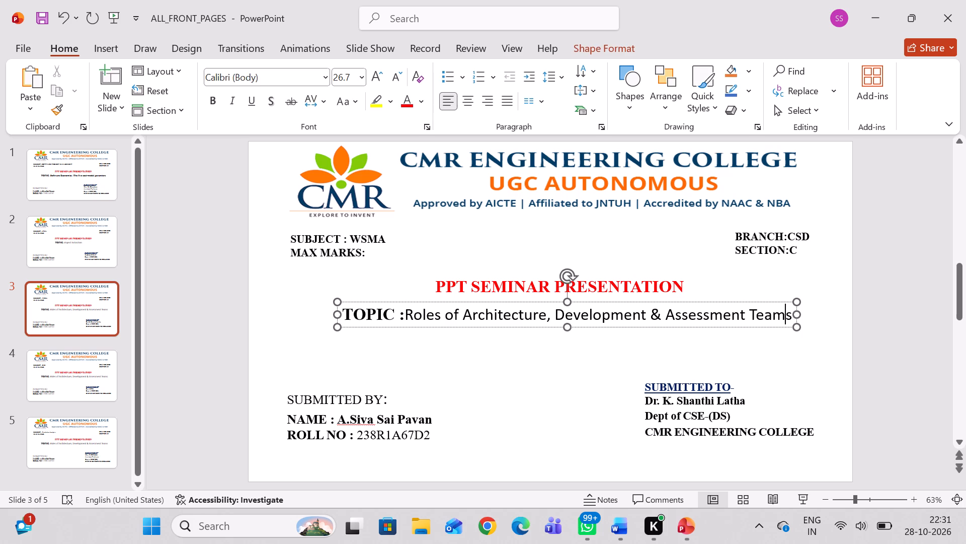
pyautogui.press('Right')
pyautogui.press('BackSpace')
pyautogui.press('BackSpace')
pyautogui.press('BackSpace')
pyautogui.press('BackSpace')
pyautogui.press('BackSpace')
pyautogui.press('BackSpace')
pyautogui.press('BackSpace')
pyautogui.press('BackSpace')
pyautogui.press('BackSpace')
pyautogui.press('BackSpace')
pyautogui.press('BackSpace')
pyautogui.press('BackSpace')
pyautogui.press('BackSpace')
pyautogui.press('BackSpace')
pyautogui.press('BackSpace')
pyautogui.press('BackSpace')
pyautogui.press('BackSpace')
pyautogui.press('BackSpace')
pyautogui.press('BackSpace')
pyautogui.press('BackSpace')
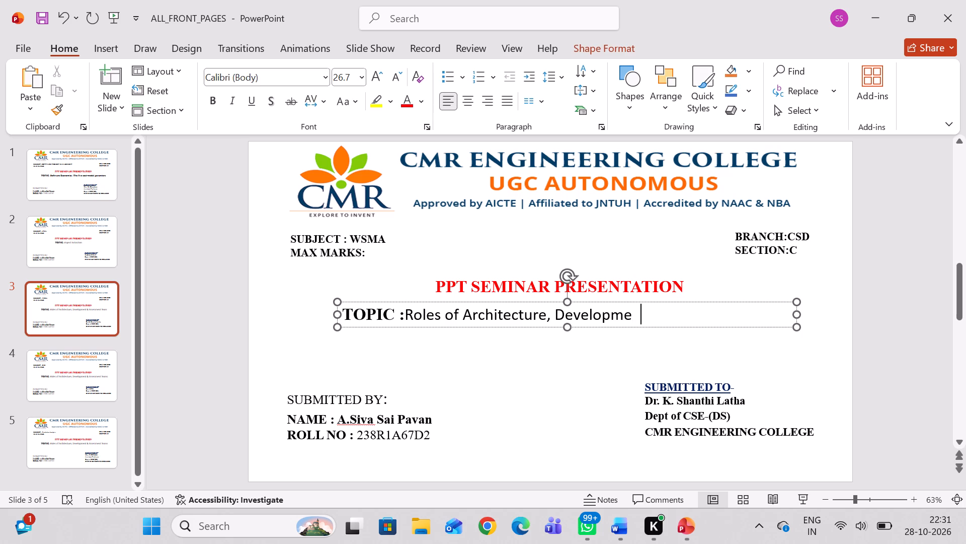
pyautogui.press('BackSpace')
pyautogui.press('BackSpace')
pyautogui.press('BackSpace')
pyautogui.press('BackSpace')
pyautogui.press('BackSpace')
pyautogui.press('BackSpace')
pyautogui.press('BackSpace')
pyautogui.press('BackSpace')
pyautogui.press('BackSpace')
pyautogui.press('BackSpace')
pyautogui.press('BackSpace')
pyautogui.press('BackSpace')
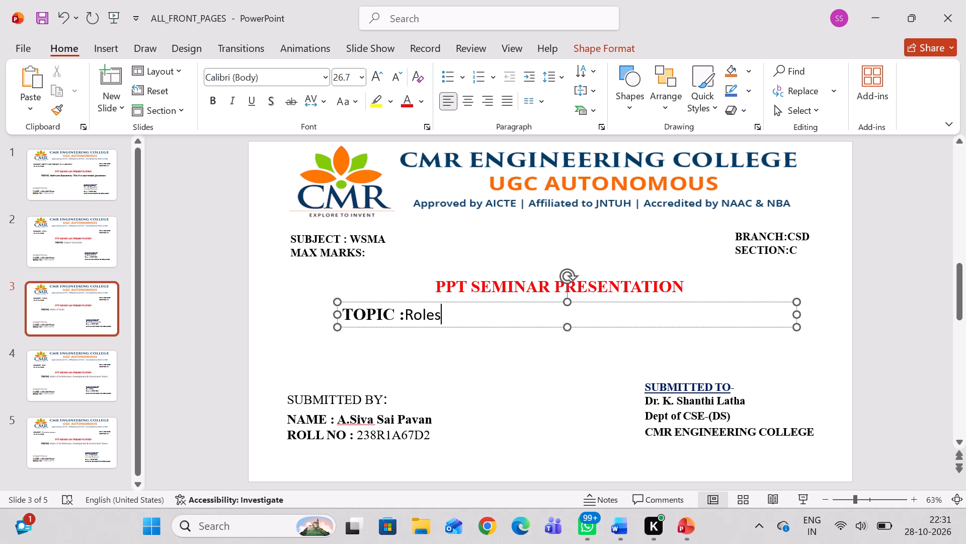
pyautogui.press('BackSpace')
pyautogui.press('BackSpace')
pyautogui.press('BackSpace')
pyautogui.press('BackSpace')
pyautogui.press('BackSpace')
pyautogui.write('Th')
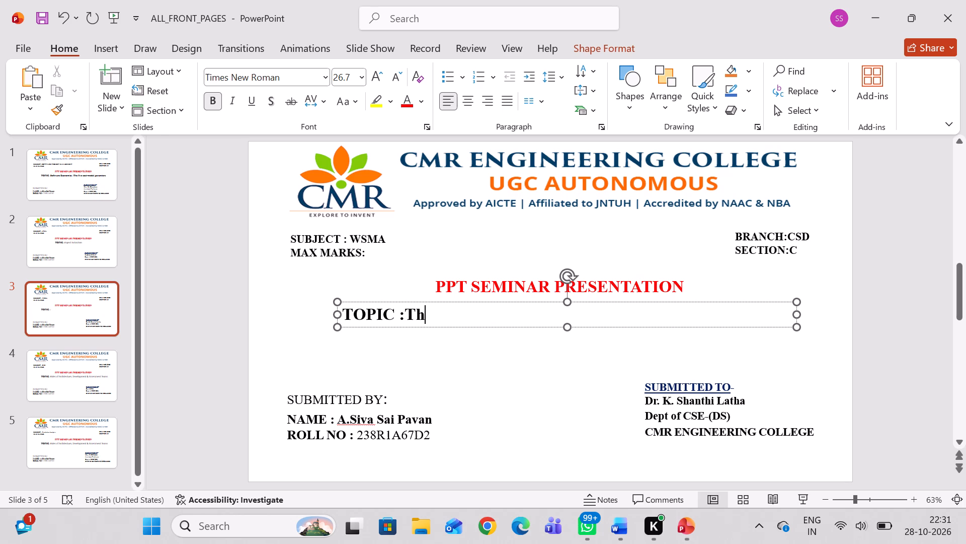
pyautogui.press('BackSpace')
pyautogui.press('BackSpace')
pyautogui.press('BackSpace')
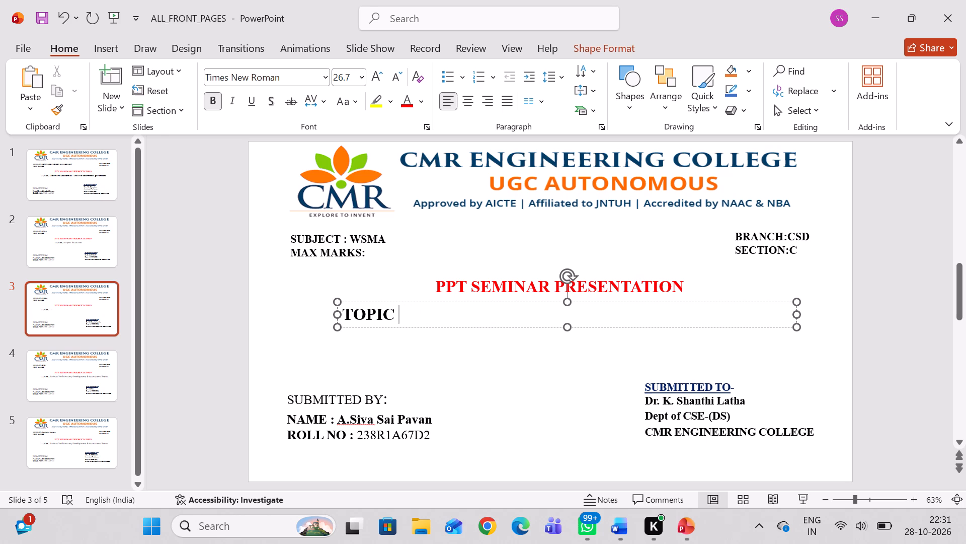
pyautogui.write(':')
pyautogui.press('space')
pyautogui.press('t')
pyautogui.press('BackSpace')
pyautogui.click(214, 102)
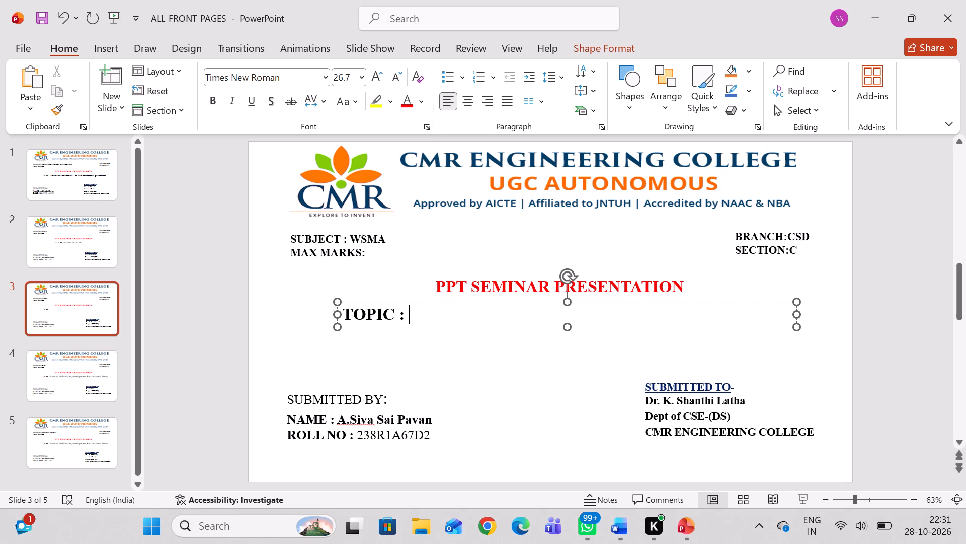
pyautogui.write('The c')
pyautogui.press('BackSpace')
pyautogui.write('Cone')
pyautogui.press('BackSpace')
pyautogui.write('cept of')
pyautogui.press('space')
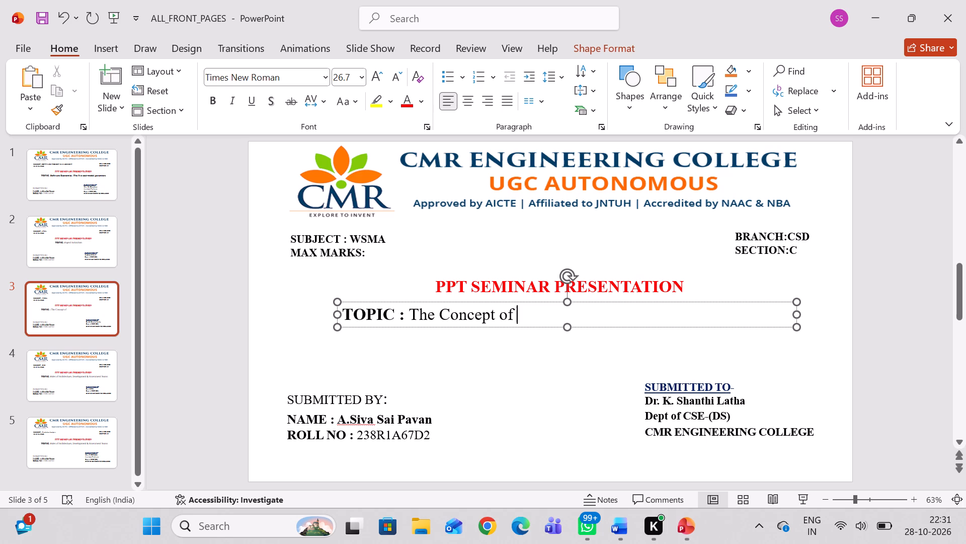
pyautogui.write('Deciso')
pyautogui.press('BackSpace')
pyautogui.write('ion SUp')
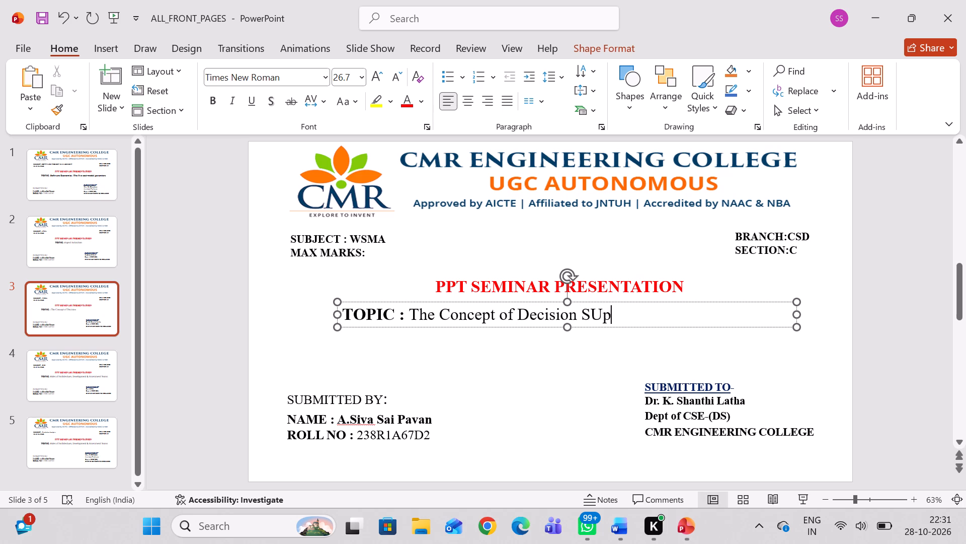
pyautogui.press('BackSpace')
pyautogui.press('BackSpace')
pyautogui.write('upoo')
pyautogui.press('BackSpace')
pyautogui.press('BackSpace')
pyautogui.write('port')
pyautogui.press('space')
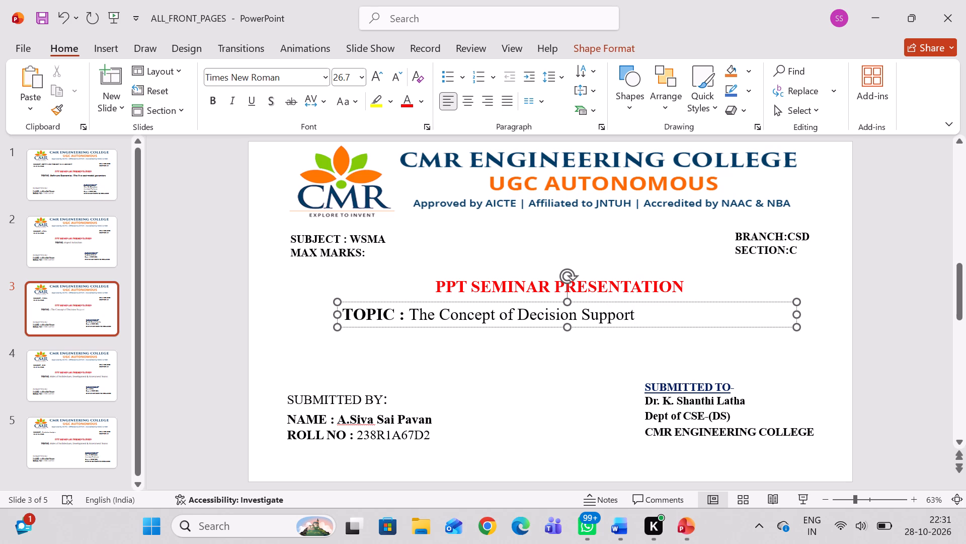
pyautogui.write('Sysyt')
pyautogui.press('BackSpace')
pyautogui.press('BackSpace')
pyautogui.press('BackSpace')
pyautogui.write('stem')
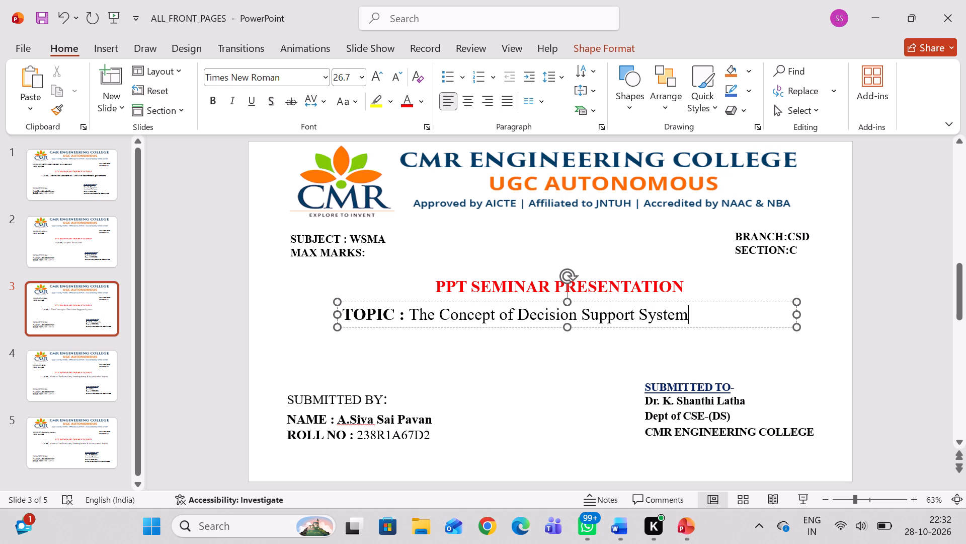
pyautogui.hotkey('shift', ')')
pyautogui.press('BackSpace')
pyautogui.hotkey('shift', '(')
pyautogui.write('DSA')
pyautogui.hotkey('shift', 'BackSpace')
pyautogui.hotkey('shift', 's')
pyautogui.hotkey('shift', ')')
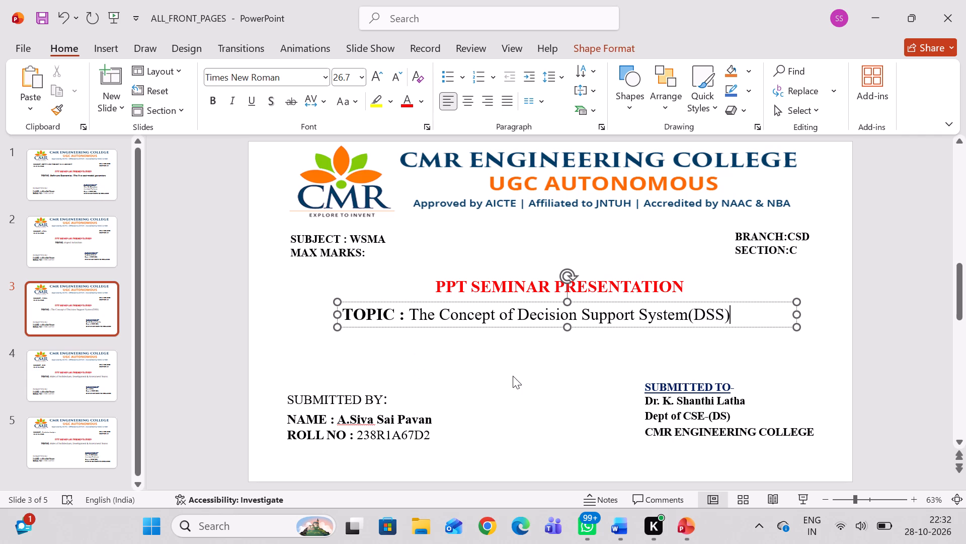
pyautogui.click(513, 376)
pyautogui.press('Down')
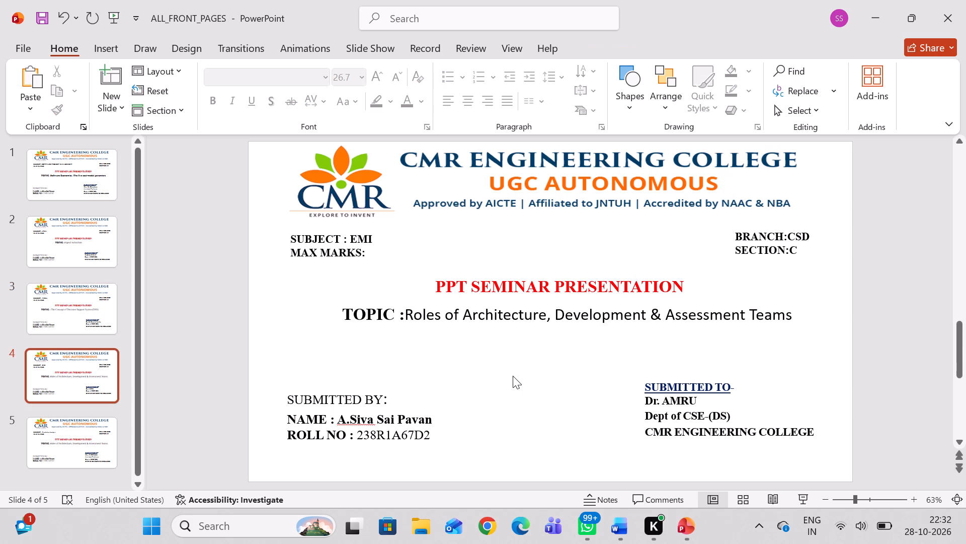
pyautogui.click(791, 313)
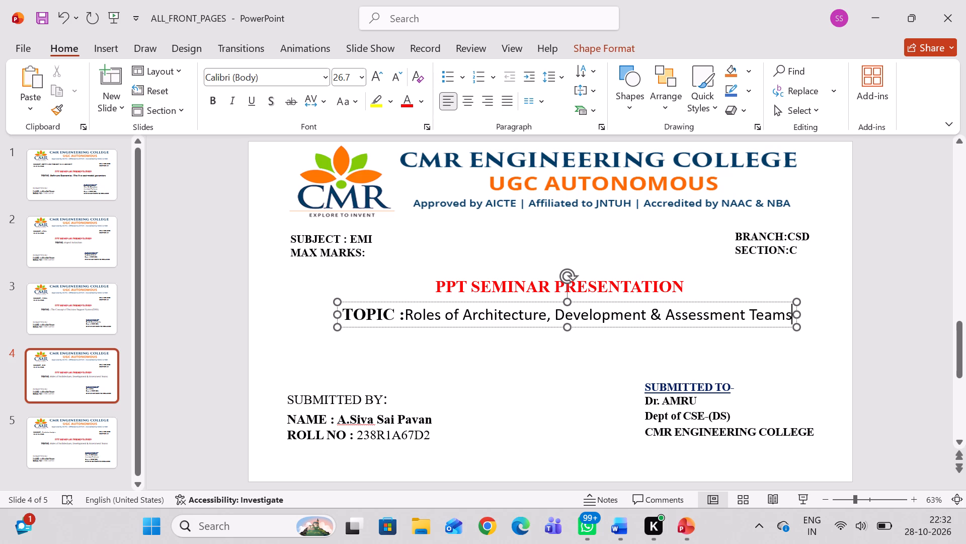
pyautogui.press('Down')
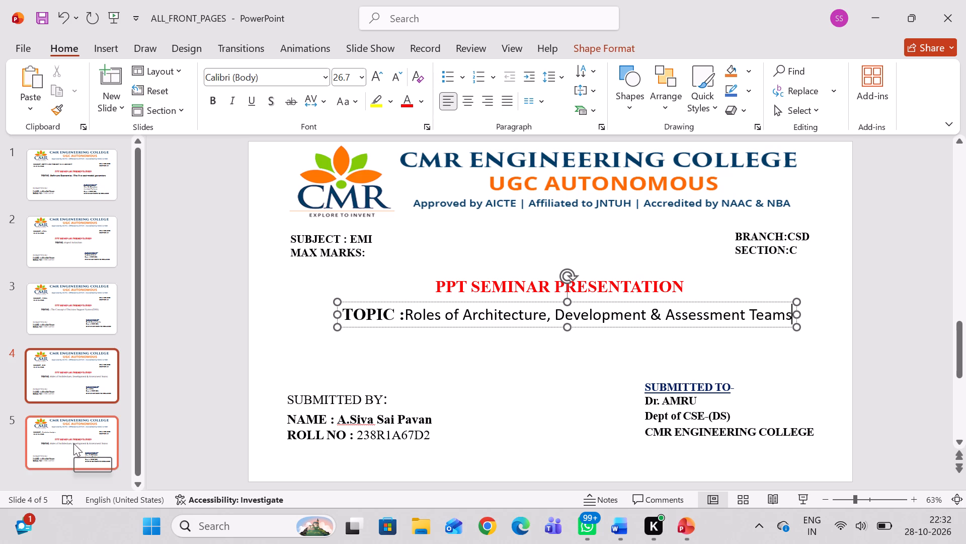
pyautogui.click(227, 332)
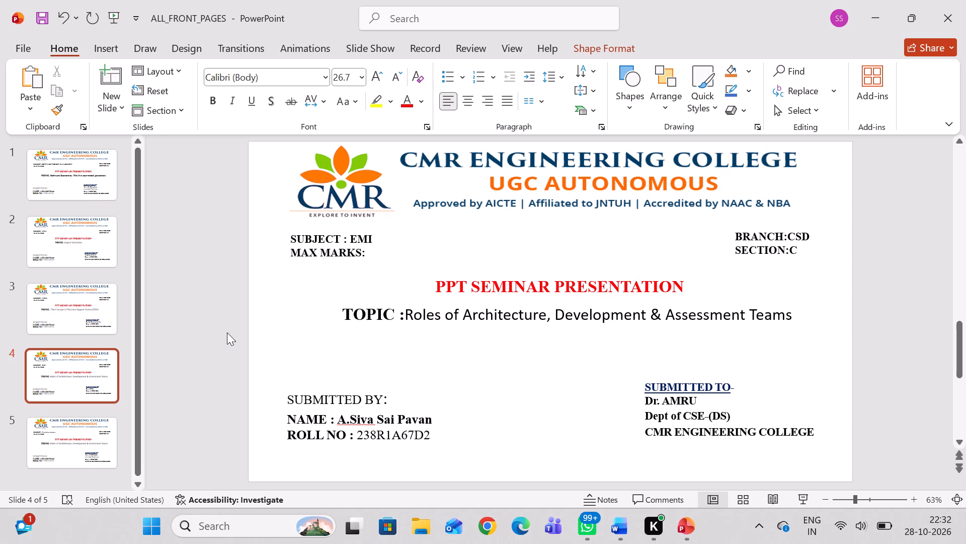
# Replace slide 5's topic with non-bold "Introduction to Artificial Neural Networks", keeping the bold TOPIC label and adding a space after its colon.
pyautogui.click(76, 458)
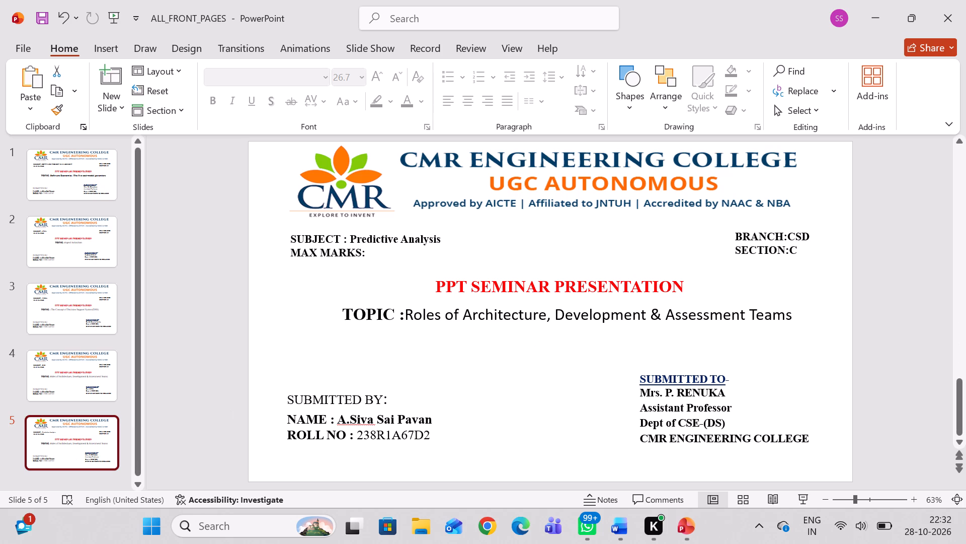
pyautogui.click(669, 320)
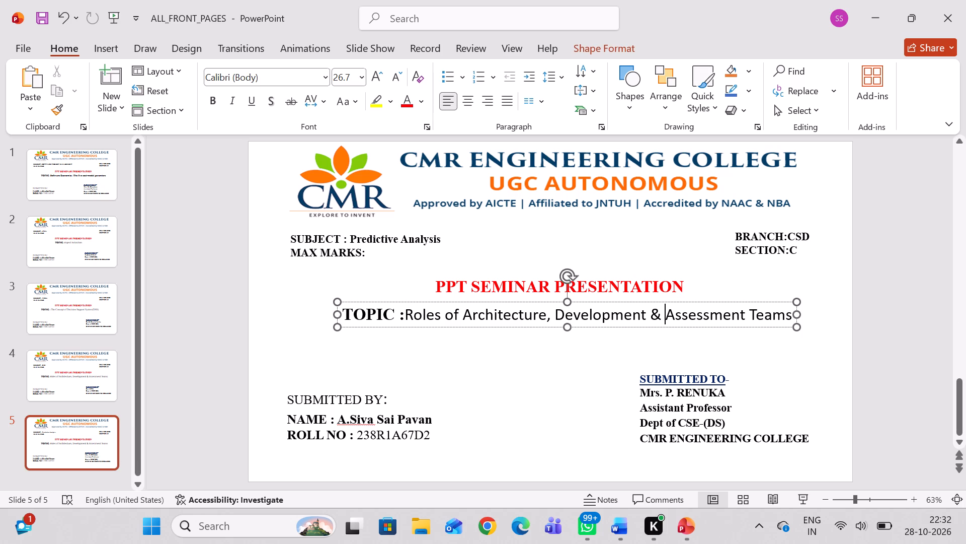
pyautogui.click(789, 318)
pyautogui.press('BackSpace')
pyautogui.press('BackSpace')
pyautogui.press('BackSpace')
pyautogui.press('BackSpace')
pyautogui.press('BackSpace')
pyautogui.press('BackSpace')
pyautogui.press('BackSpace')
pyautogui.press('BackSpace')
pyautogui.press('BackSpace')
pyautogui.press('BackSpace')
pyautogui.press('BackSpace')
pyautogui.press('BackSpace')
pyautogui.press('BackSpace')
pyautogui.press('BackSpace')
pyautogui.press('BackSpace')
pyautogui.press('BackSpace')
pyautogui.press('BackSpace')
pyautogui.press('BackSpace')
pyautogui.press('BackSpace')
pyautogui.press('BackSpace')
pyautogui.press('BackSpace')
pyautogui.press('BackSpace')
pyautogui.press('BackSpace')
pyautogui.press('BackSpace')
pyautogui.press('BackSpace')
pyautogui.press('BackSpace')
pyautogui.press('BackSpace')
pyautogui.press('BackSpace')
pyautogui.press('BackSpace')
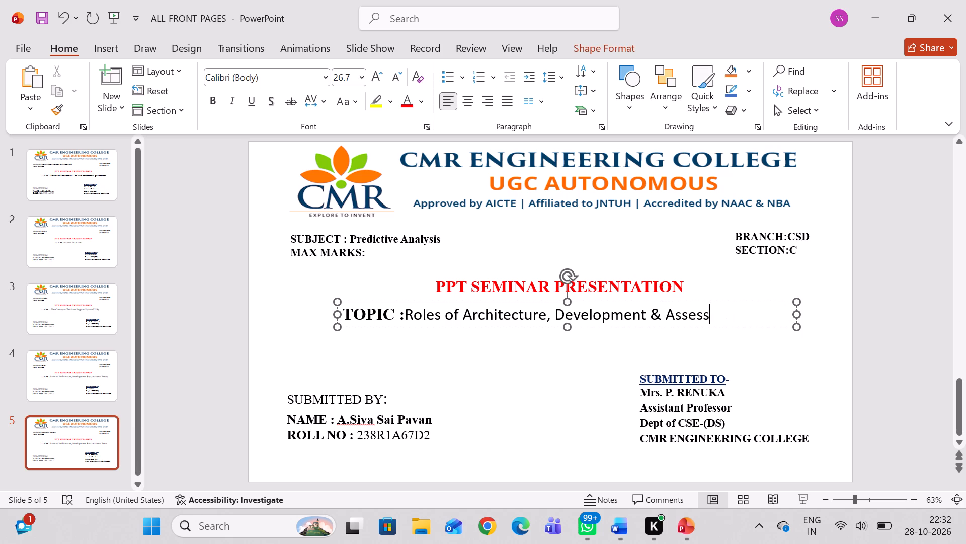
pyautogui.press('BackSpace')
pyautogui.press('BackSpace')
pyautogui.press('BackSpace')
pyautogui.press('BackSpace')
pyautogui.press('BackSpace')
pyautogui.press('BackSpace')
pyautogui.press('BackSpace')
pyautogui.press('BackSpace')
pyautogui.press('BackSpace')
pyautogui.press('BackSpace')
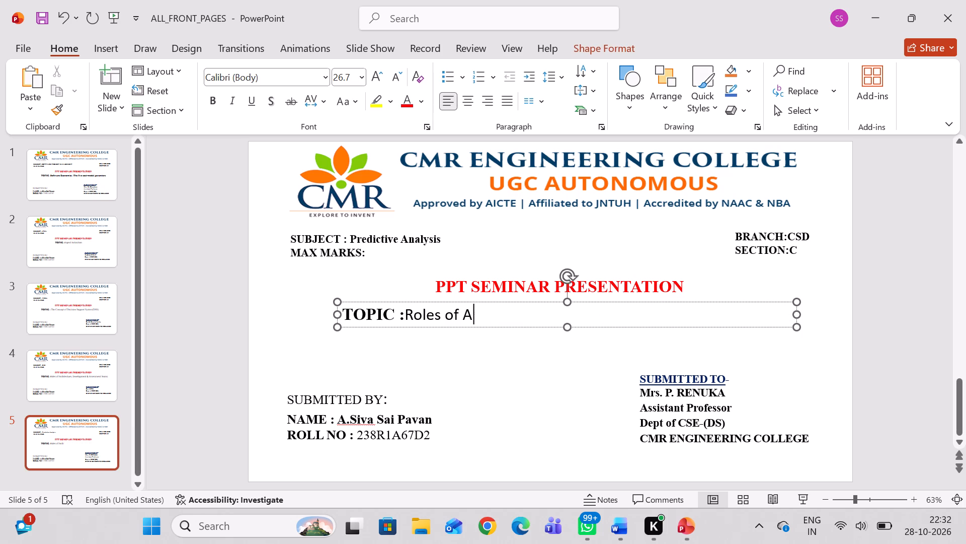
pyautogui.press('BackSpace')
pyautogui.press('BackSpace')
pyautogui.press('BackSpace')
pyautogui.press('BackSpace')
pyautogui.press('BackSpace')
pyautogui.press('space')
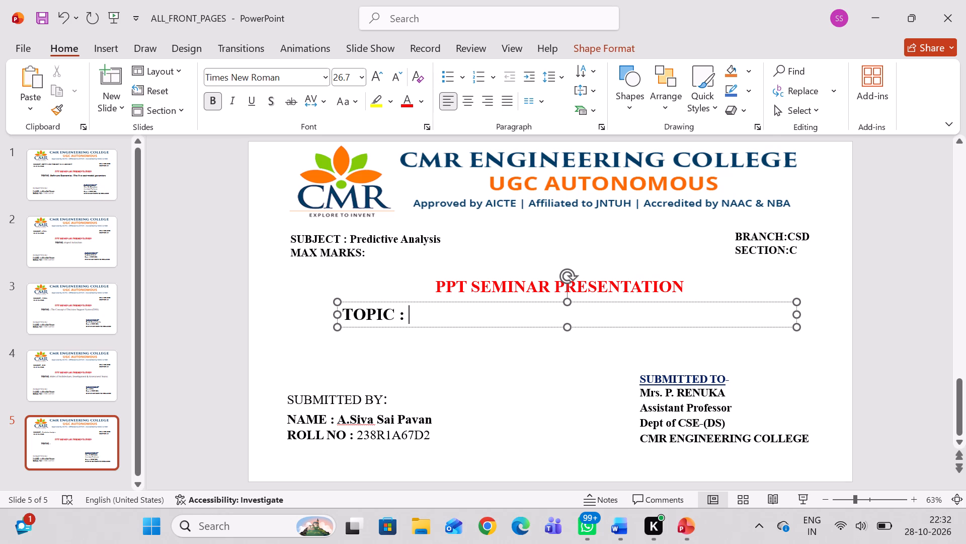
pyautogui.click(210, 101)
pyautogui.write('In')
pyautogui.write('trodcutio')
pyautogui.press('BackSpace')
pyautogui.press('BackSpace')
pyautogui.press('BackSpace')
pyautogui.press('BackSpace')
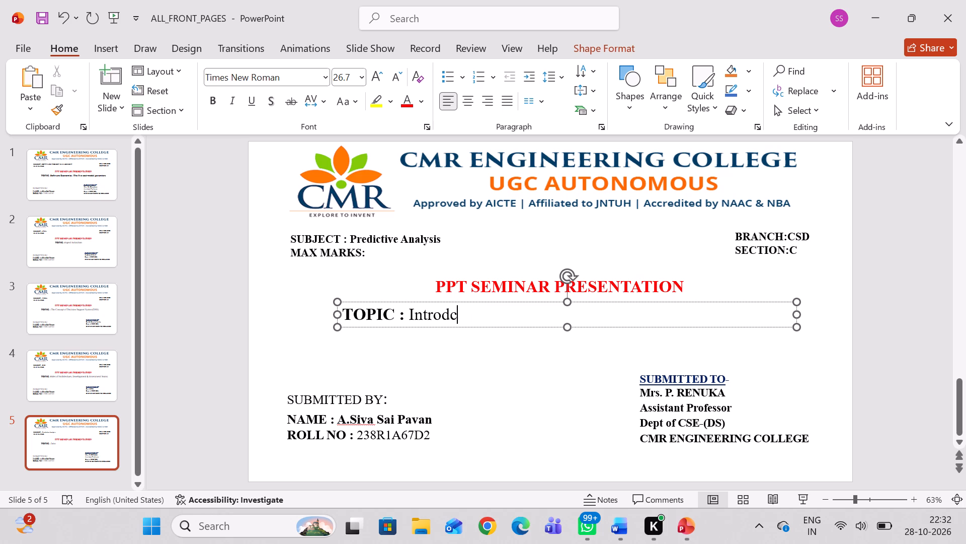
pyautogui.press('BackSpace')
pyautogui.write('uction')
pyautogui.press('space')
pyautogui.press('o')
pyautogui.press('BackSpace')
pyautogui.write('to Art')
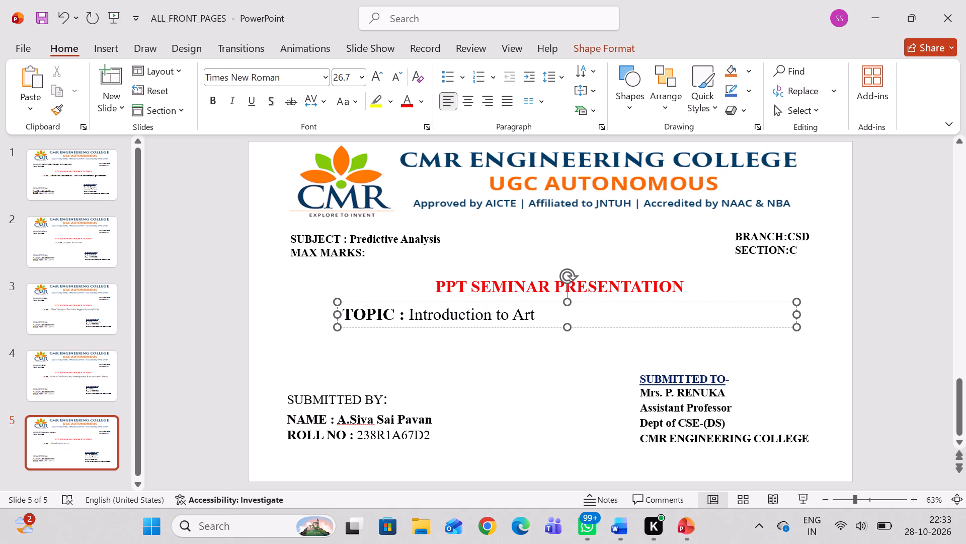
pyautogui.press('i')
pyautogui.press('f')
pyautogui.write('icial')
pyautogui.press('space')
pyautogui.write('Neural')
pyautogui.press('space')
pyautogui.hotkey('shift', 'n')
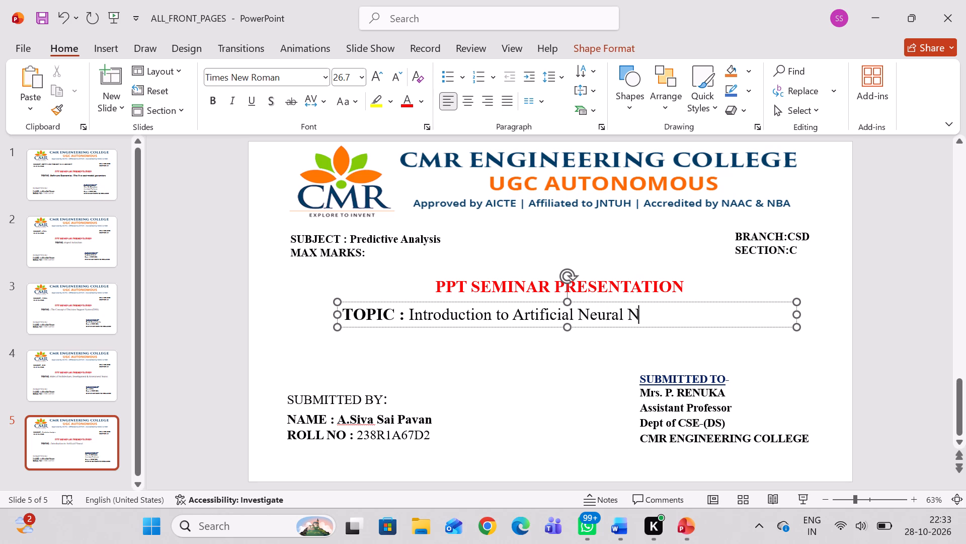
pyautogui.write('etworks')
pyautogui.click(561, 374)
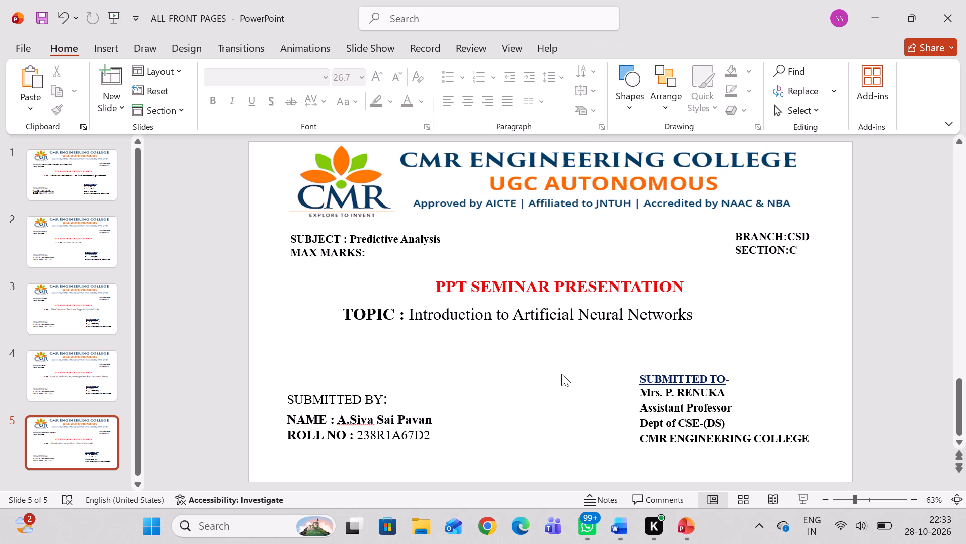
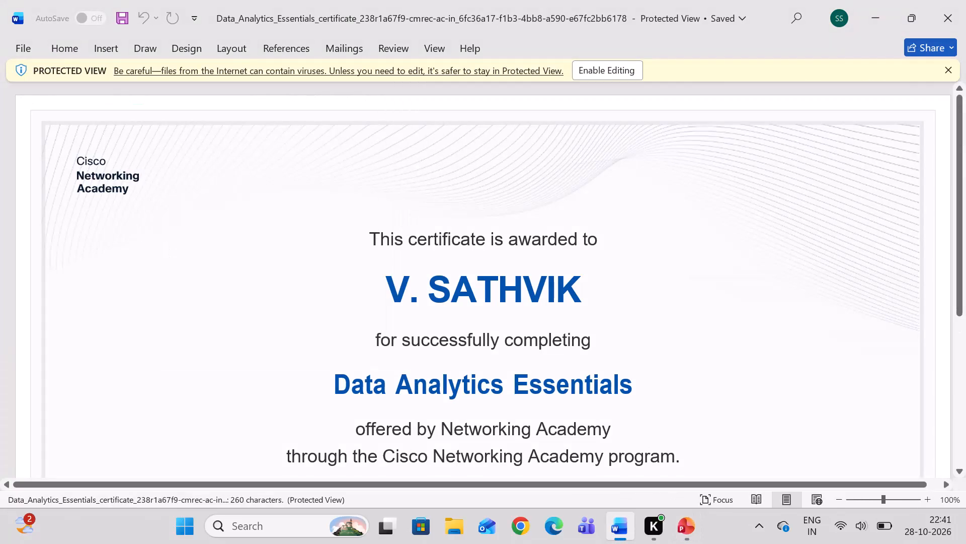
# Close the Data Analytics Essentials certificate document, leaving the ALL_FRONT_PAGES presentation open.
pyautogui.hotkey('alt', 'F4')
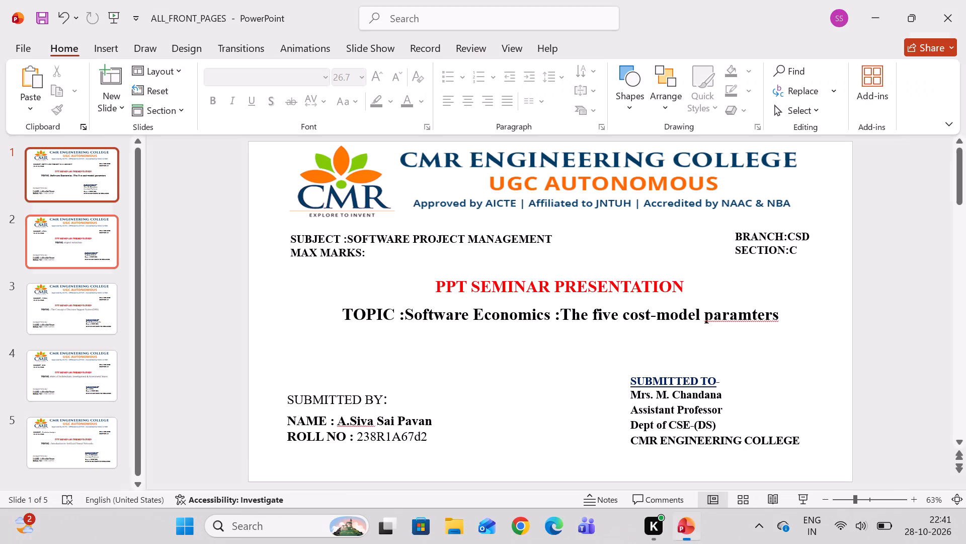
# Search the computer for WhatsApp and launch the app.
pyautogui.hotkey('alt', 'Tab')
pyautogui.hotkey('alt', 'Tab')
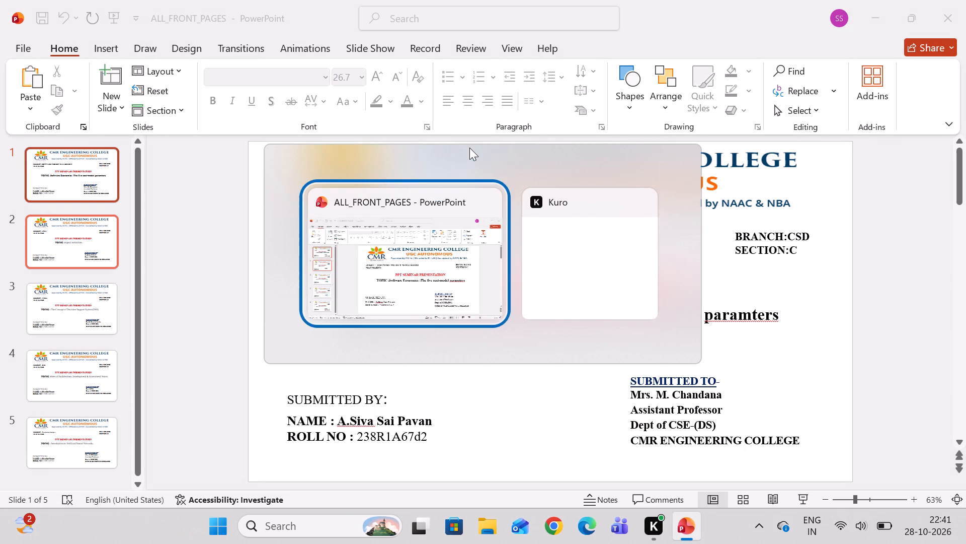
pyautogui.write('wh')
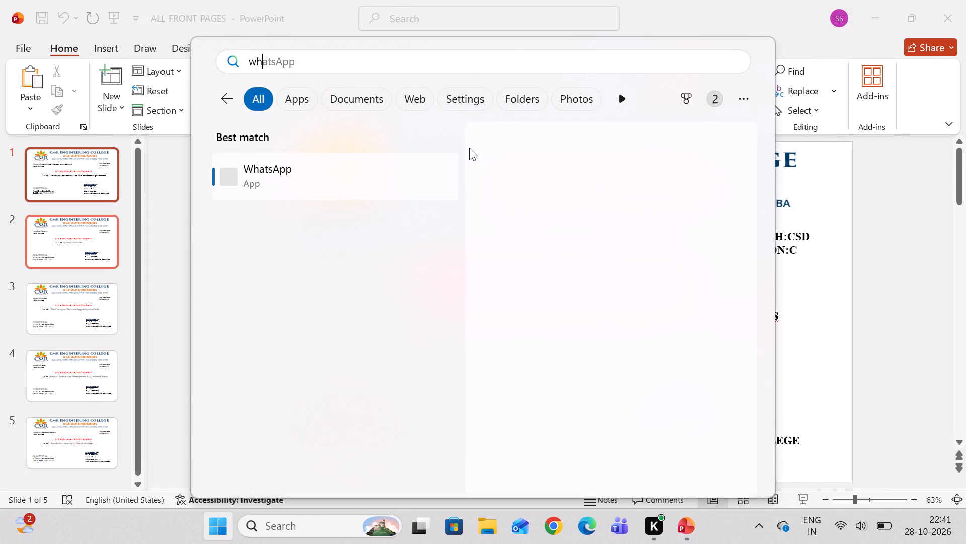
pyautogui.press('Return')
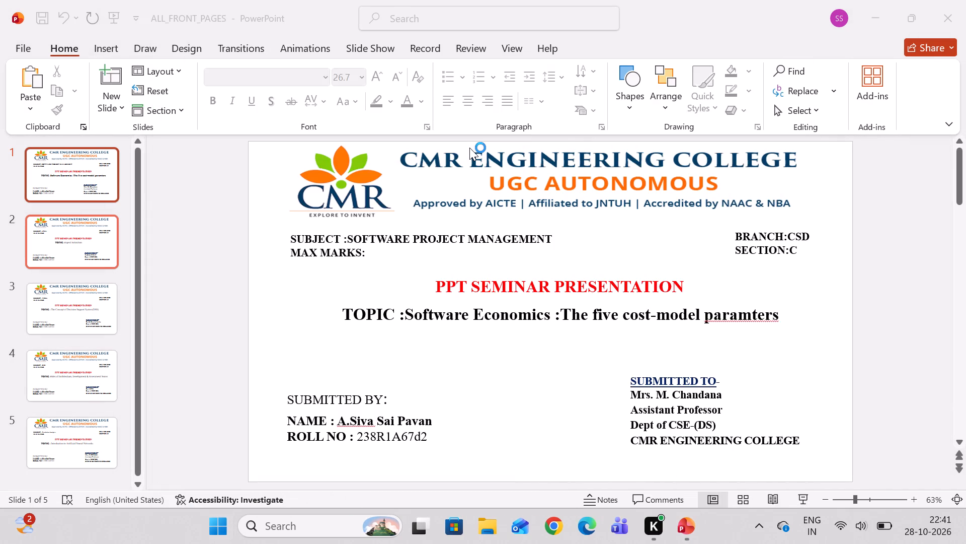
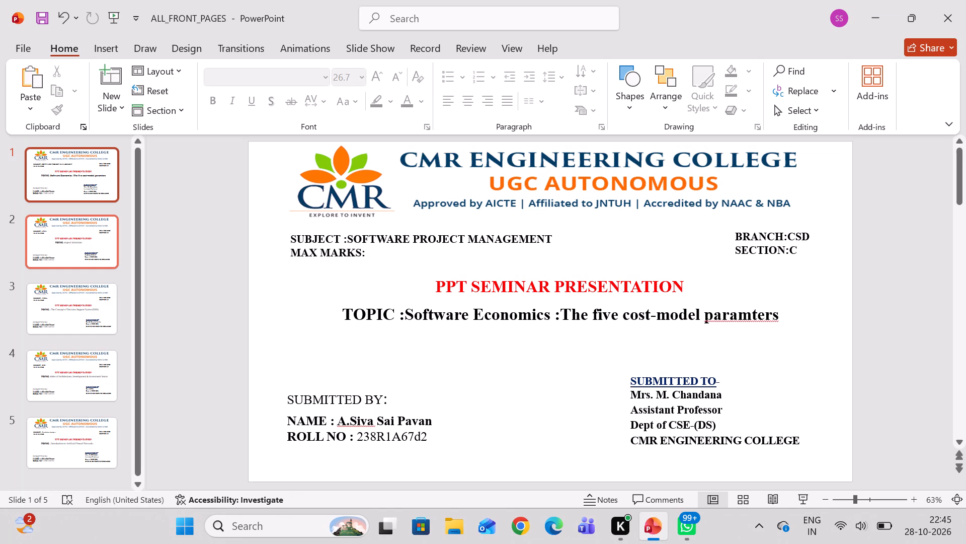
# Review the seminar front pages in order from slide 1 through slide 4, checking the topic lines.
pyautogui.press('Down')
pyautogui.press('Down')
pyautogui.press('Down')
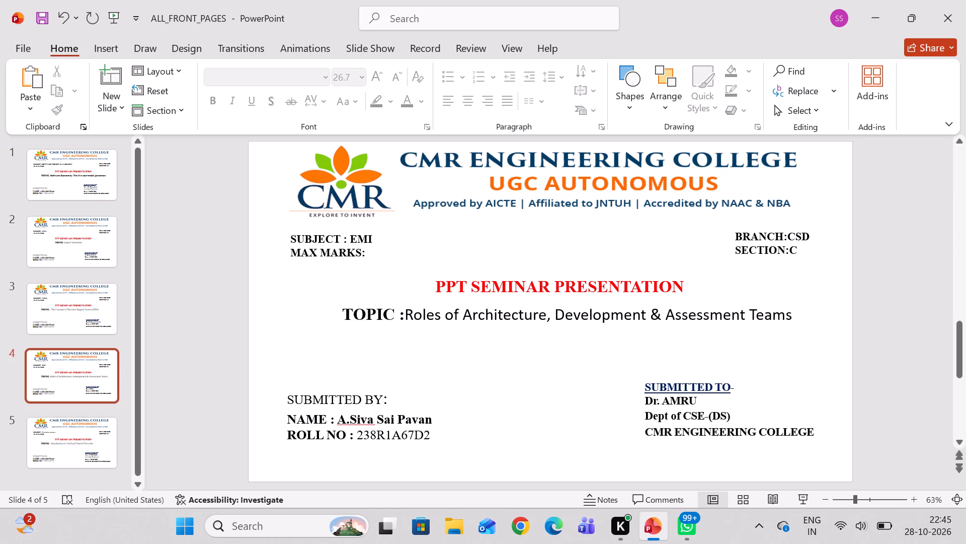
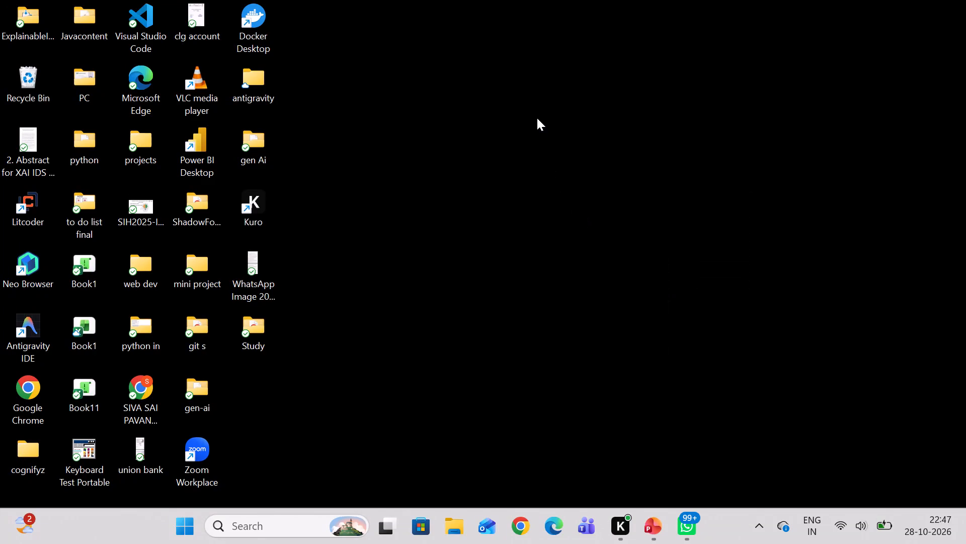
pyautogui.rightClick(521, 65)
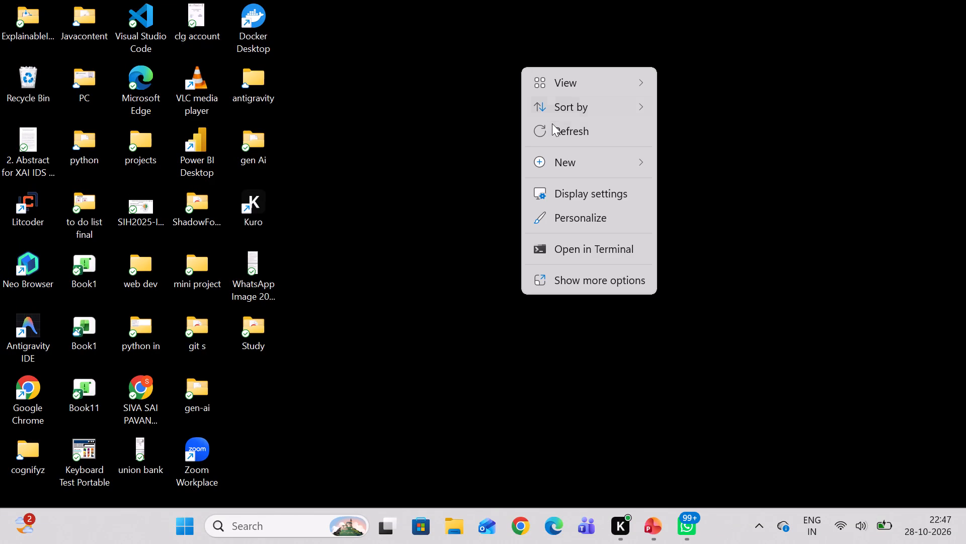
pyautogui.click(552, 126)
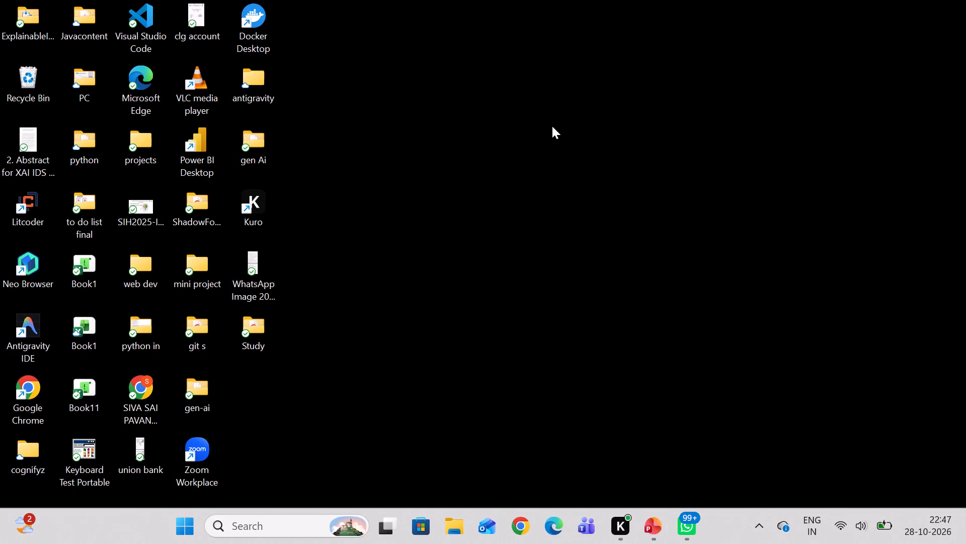
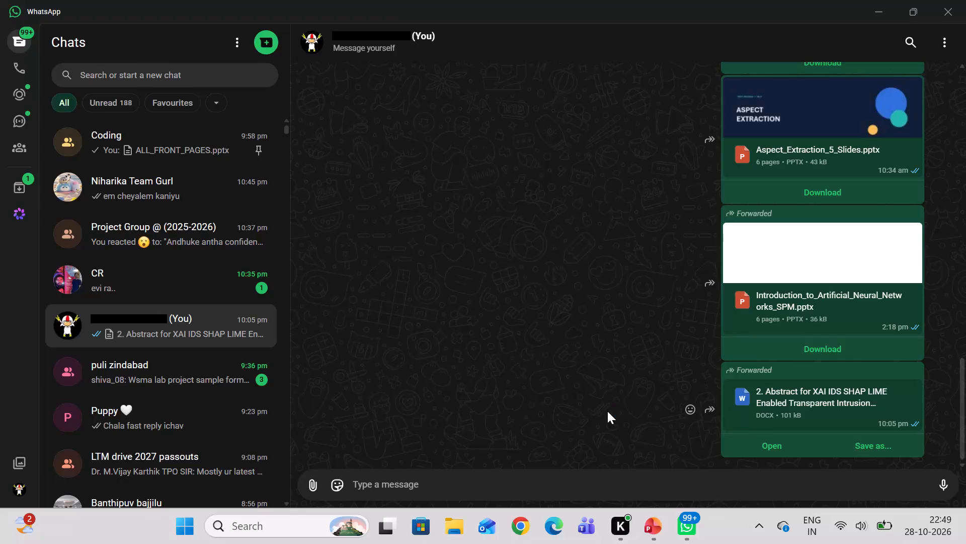
# In Word, check the recent documents and browse this PC for a file to open.
pyautogui.scroll(-2, 478, 355)
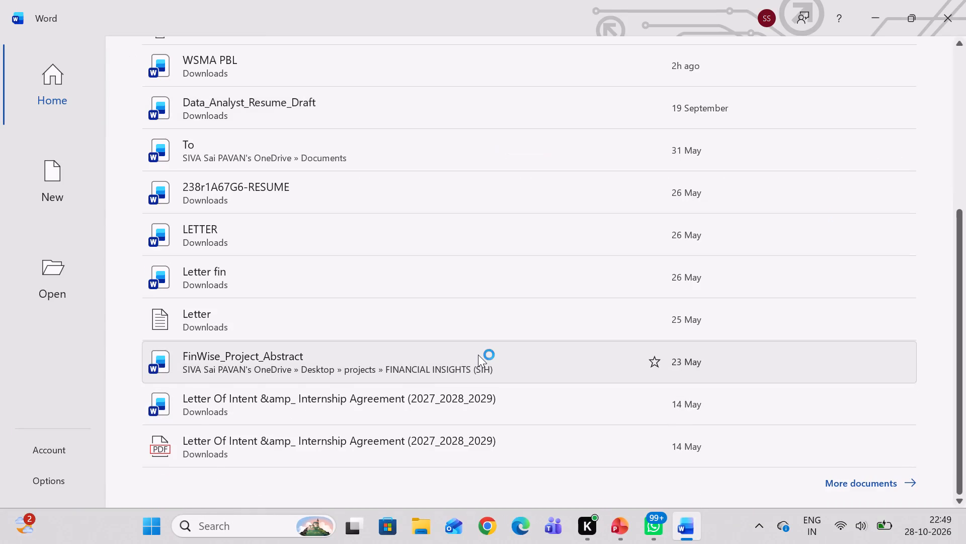
pyautogui.scroll(5, 438, 260)
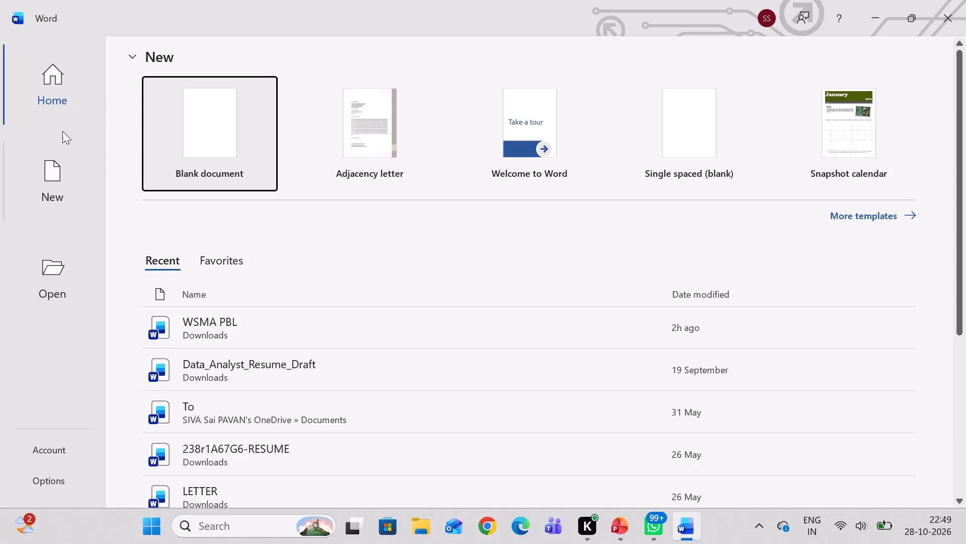
pyautogui.click(39, 285)
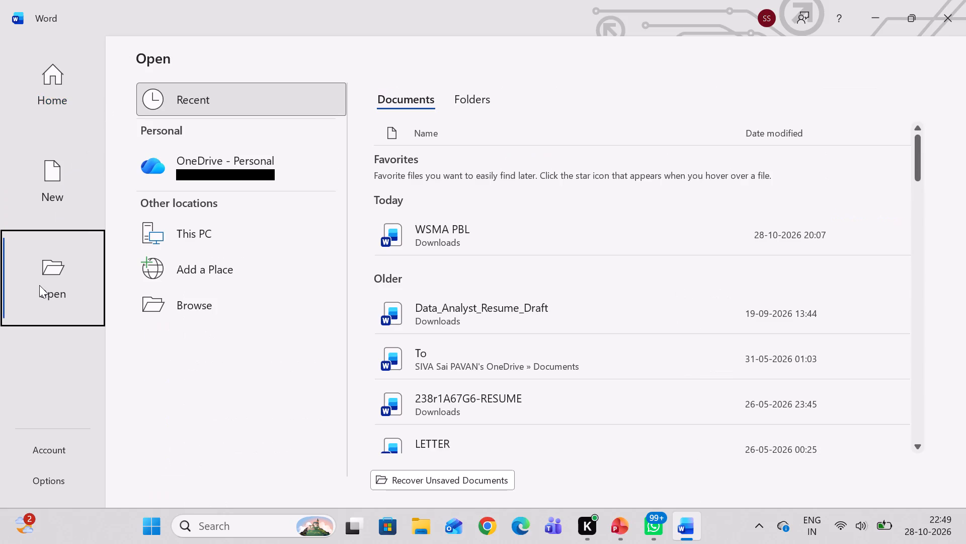
pyautogui.click(279, 231)
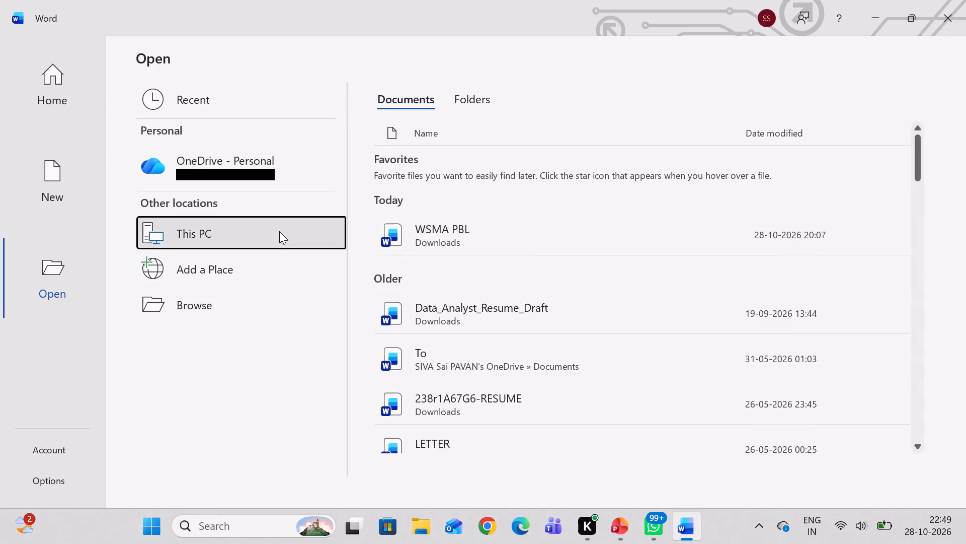
pyautogui.click(285, 316)
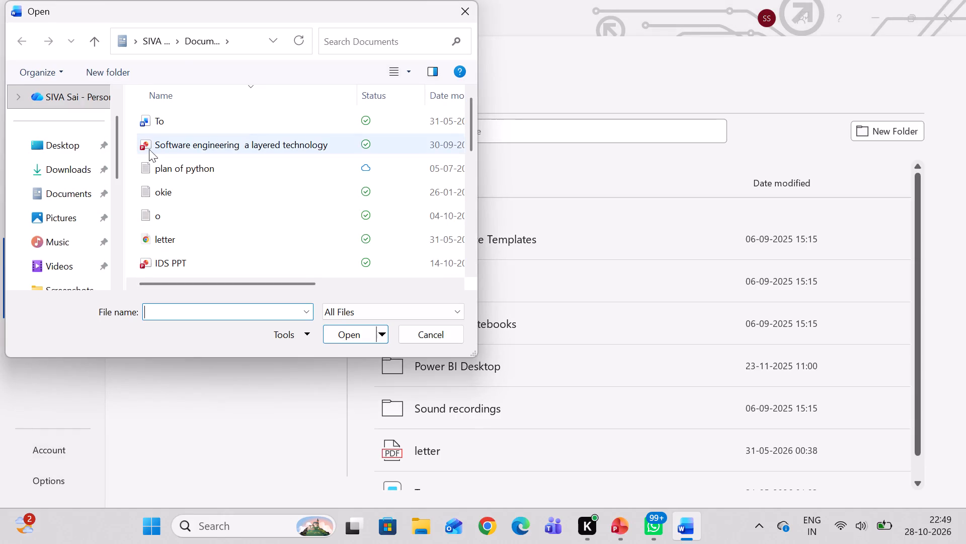
# Search the Documents folder for "abstra" to find the abstract document.
pyautogui.scroll(3, 98, 131)
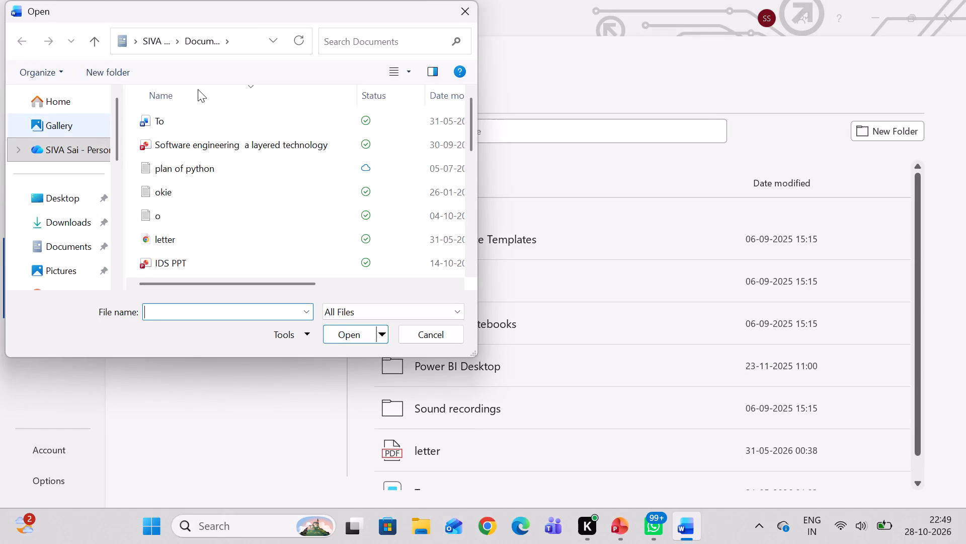
pyautogui.click(356, 43)
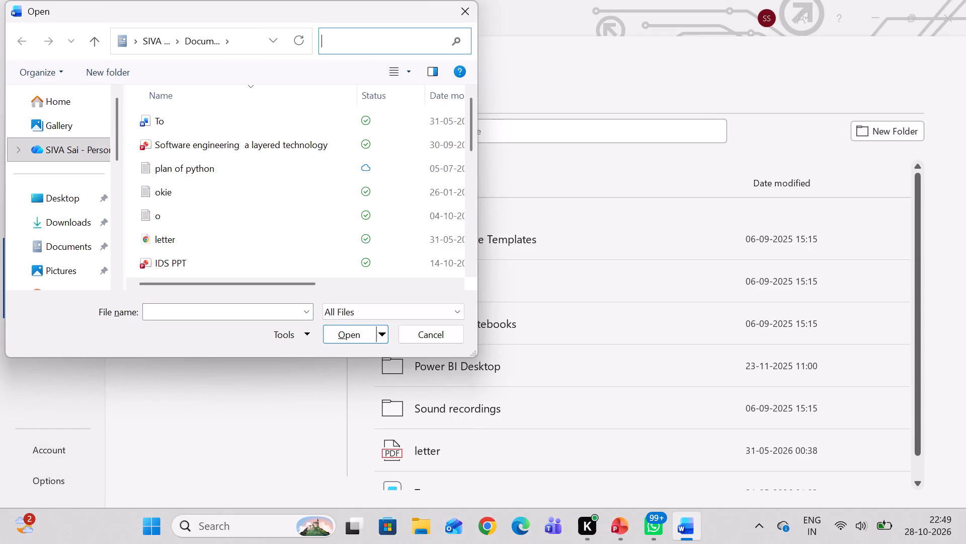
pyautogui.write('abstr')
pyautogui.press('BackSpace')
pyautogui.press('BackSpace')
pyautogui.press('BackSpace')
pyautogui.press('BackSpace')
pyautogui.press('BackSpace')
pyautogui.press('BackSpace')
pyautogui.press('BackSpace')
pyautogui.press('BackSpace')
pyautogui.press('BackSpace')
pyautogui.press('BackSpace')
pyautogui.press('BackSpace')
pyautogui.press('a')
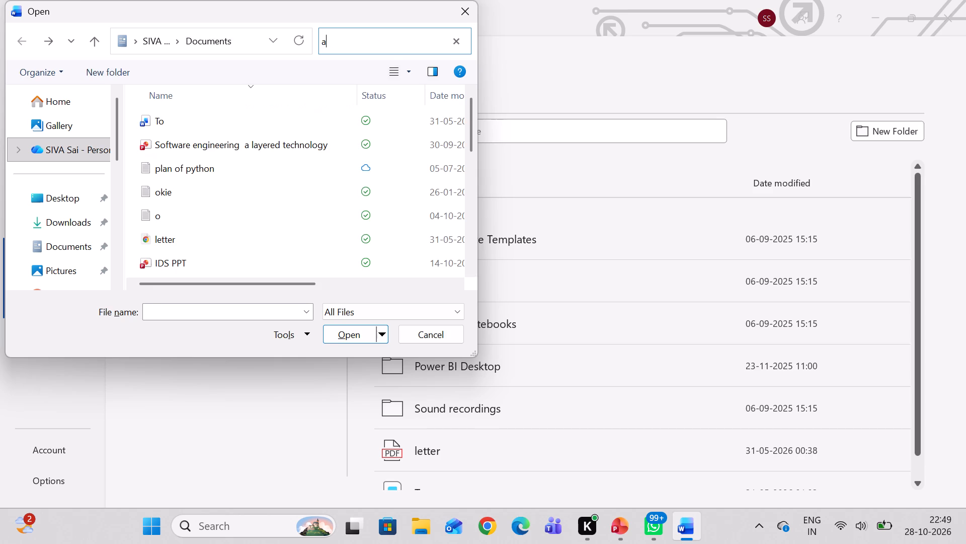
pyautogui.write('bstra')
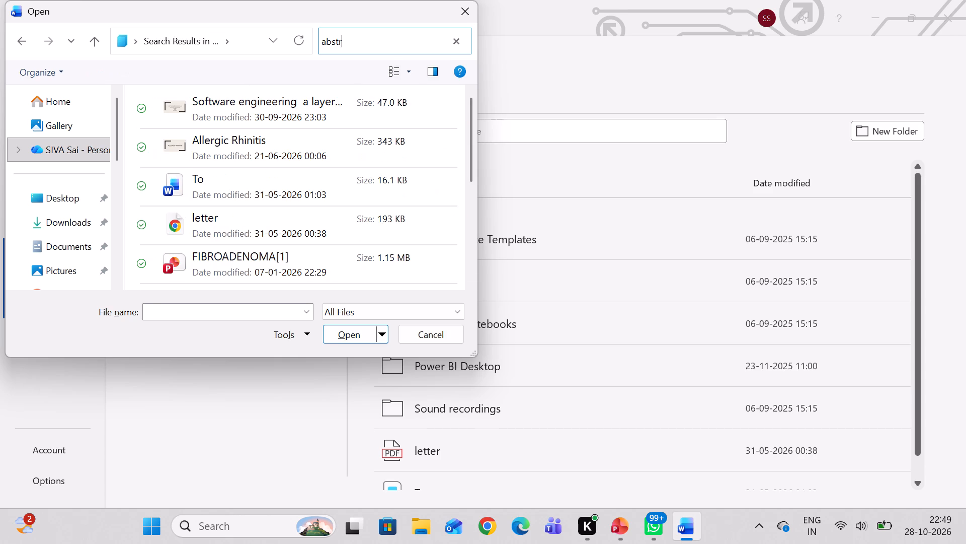
# Complete the file search in the Documents folder with the term "abstract".
pyautogui.write('ct')
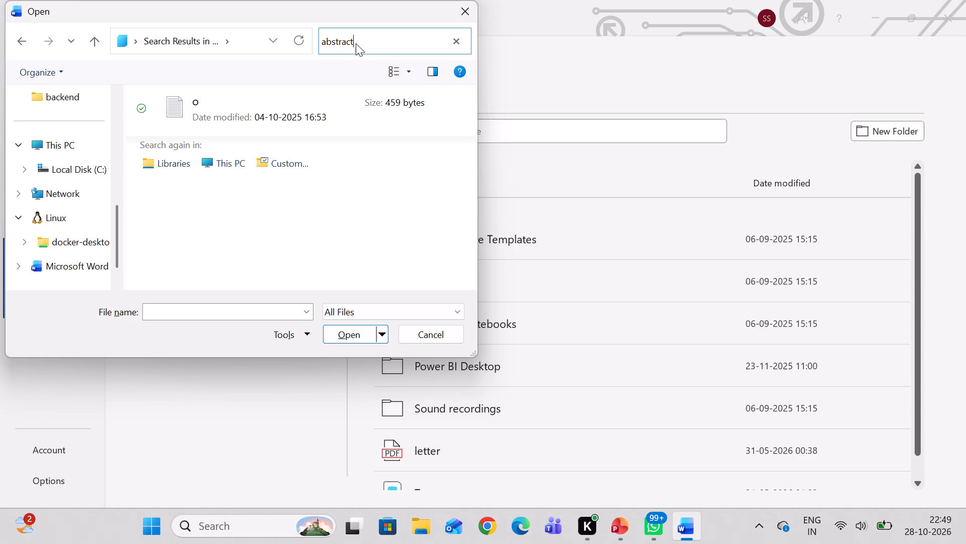
# Clear the previous search term and search the Documents folder for "xai" instead.
pyautogui.press('BackSpace')
pyautogui.press('BackSpace')
pyautogui.press('BackSpace')
pyautogui.press('BackSpace')
pyautogui.press('BackSpace')
pyautogui.press('BackSpace')
pyautogui.press('BackSpace')
pyautogui.press('BackSpace')
pyautogui.press('BackSpace')
pyautogui.press('BackSpace')
pyautogui.press('BackSpace')
pyautogui.press('BackSpace')
pyautogui.press('BackSpace')
pyautogui.press('BackSpace')
pyautogui.press('BackSpace')
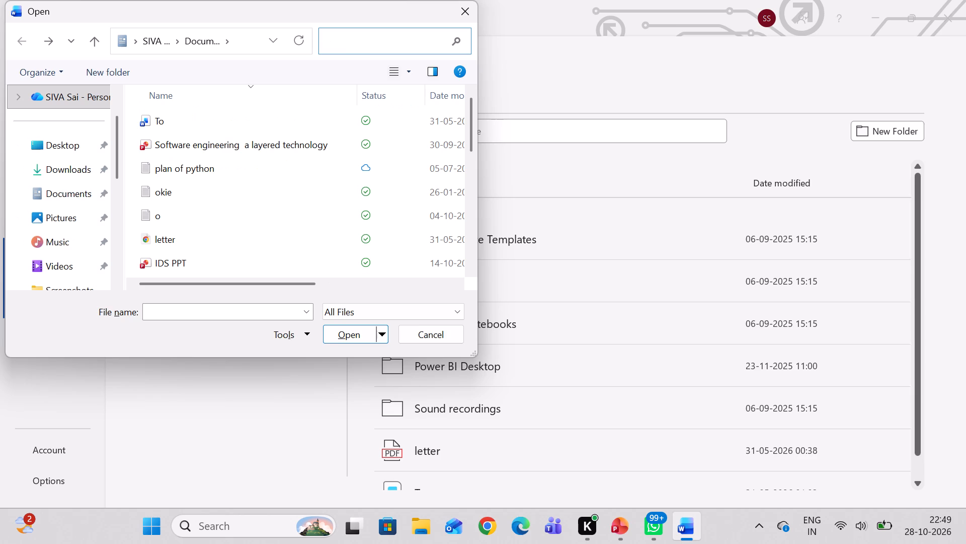
pyautogui.write('xai')
# Switch the file search to the Home location and search there for "xai".
pyautogui.scroll(3, 36, 135)
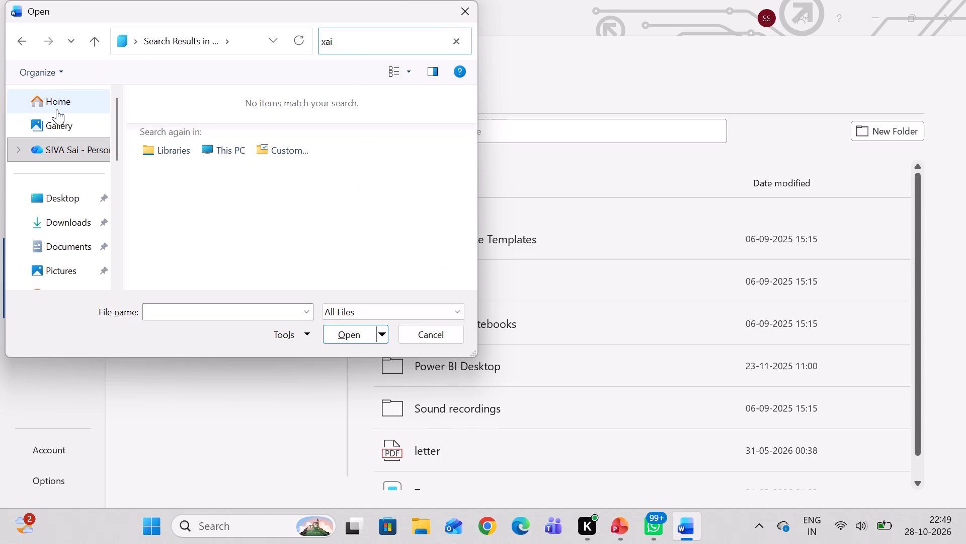
pyautogui.click(60, 105)
pyautogui.click(361, 47)
pyautogui.write('xai')
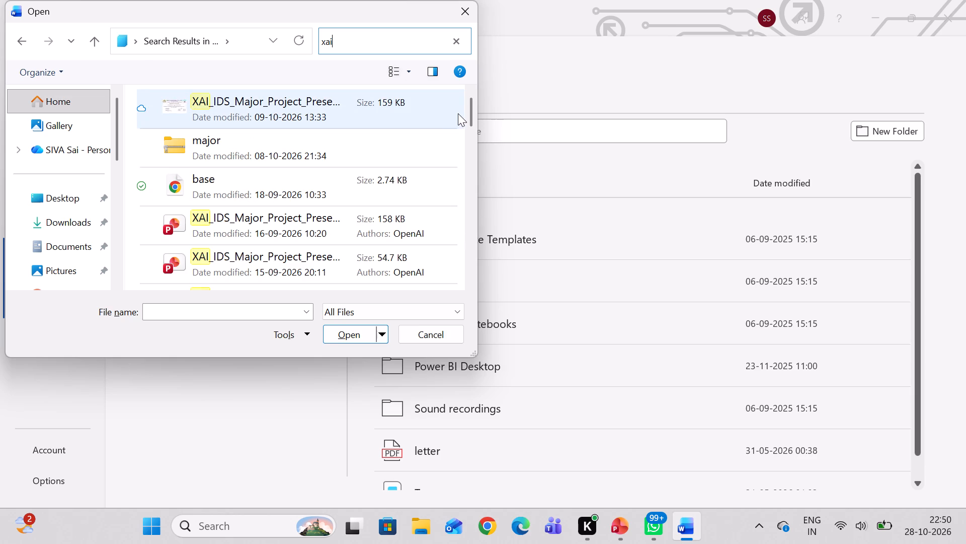
# Look through the "xai" search results for the abstract document of the XAI IDS project.
pyautogui.moveTo(470, 112); pyautogui.dragTo(470, 117)
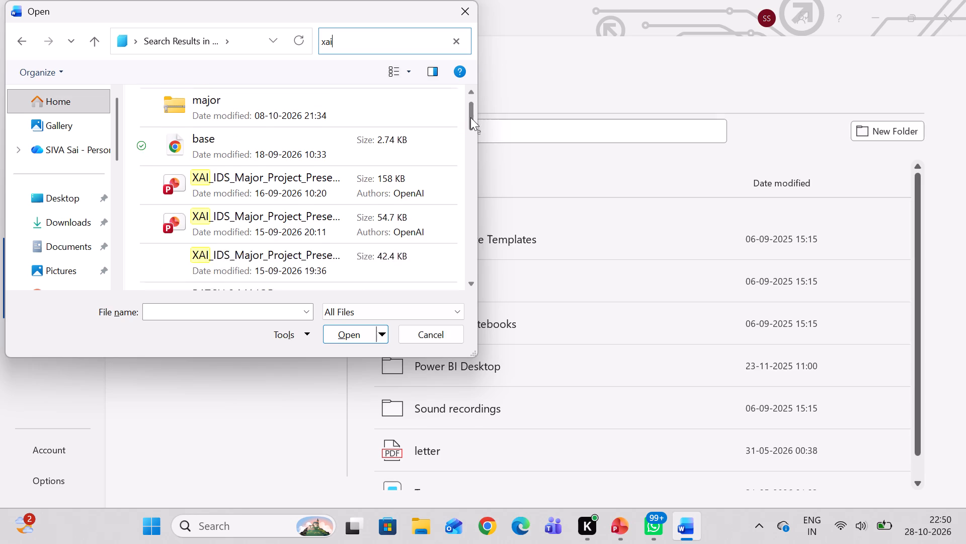
pyautogui.moveTo(470, 117); pyautogui.dragTo(477, 138)
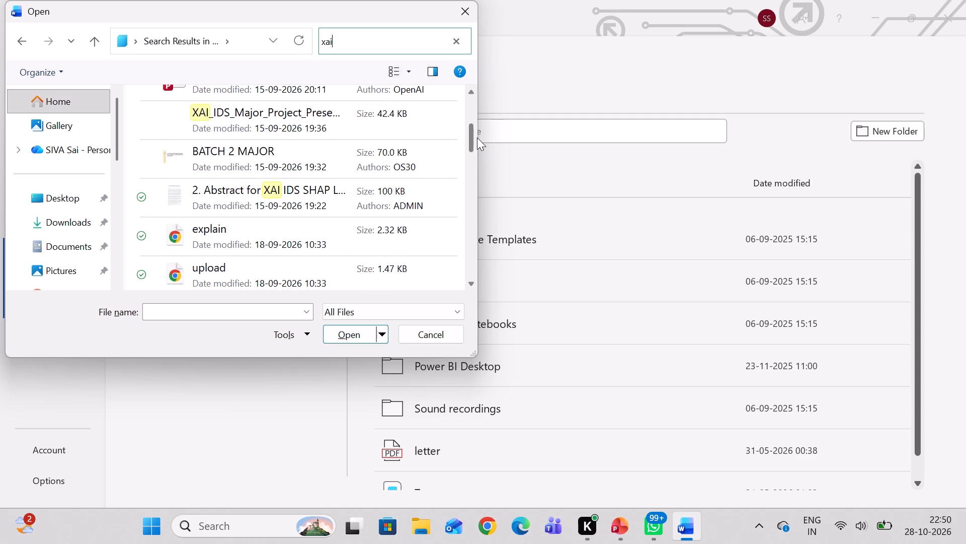
pyautogui.moveTo(477, 138); pyautogui.dragTo(477, 140)
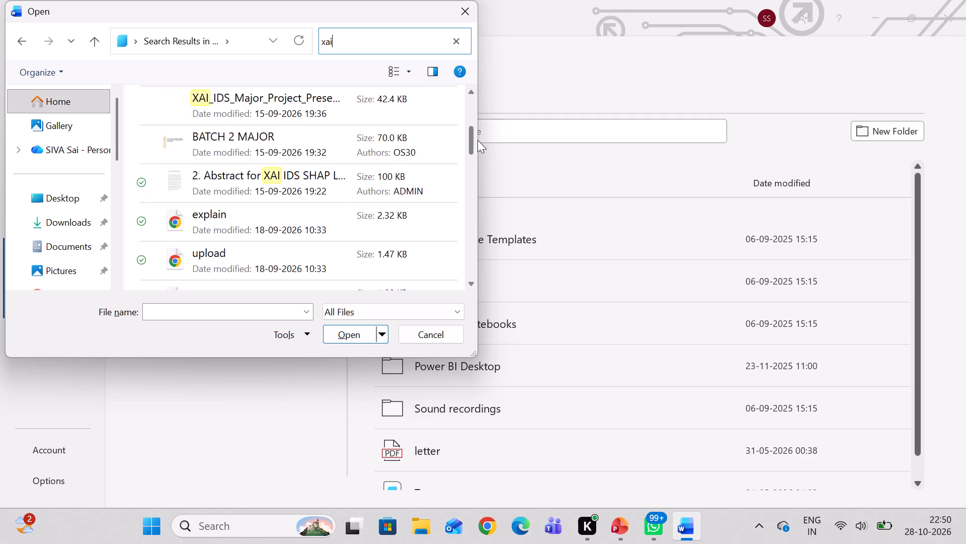
pyautogui.moveTo(477, 140); pyautogui.dragTo(486, 198)
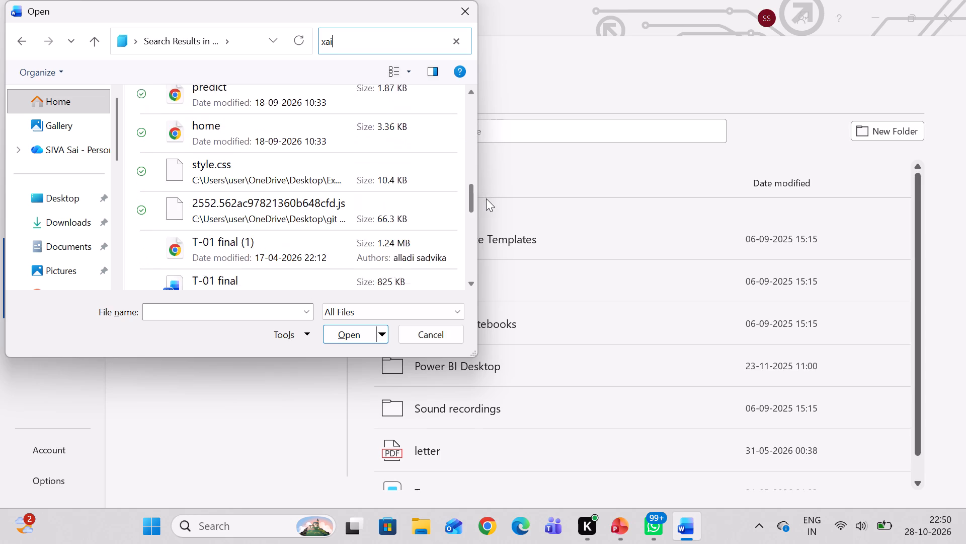
pyautogui.moveTo(486, 198); pyautogui.dragTo(492, 227)
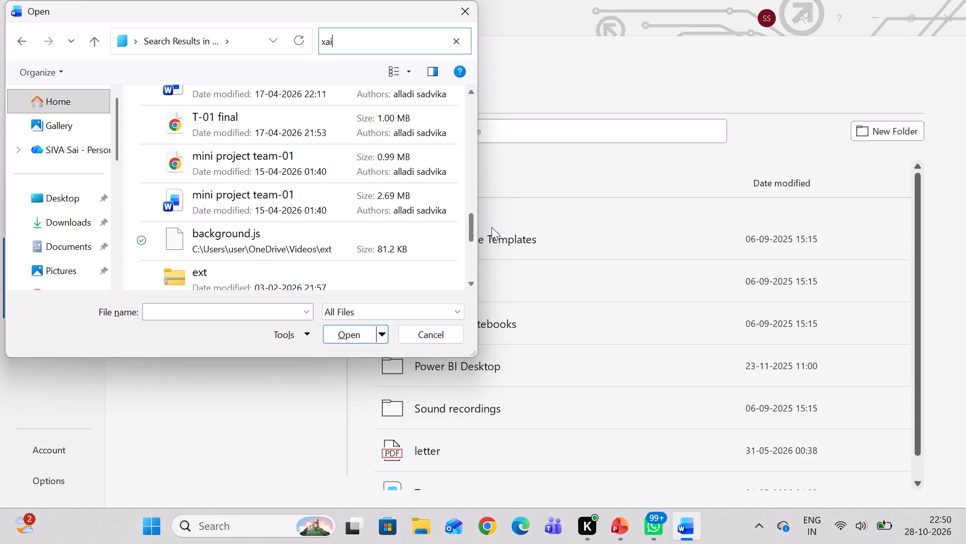
pyautogui.moveTo(492, 227); pyautogui.dragTo(488, 182)
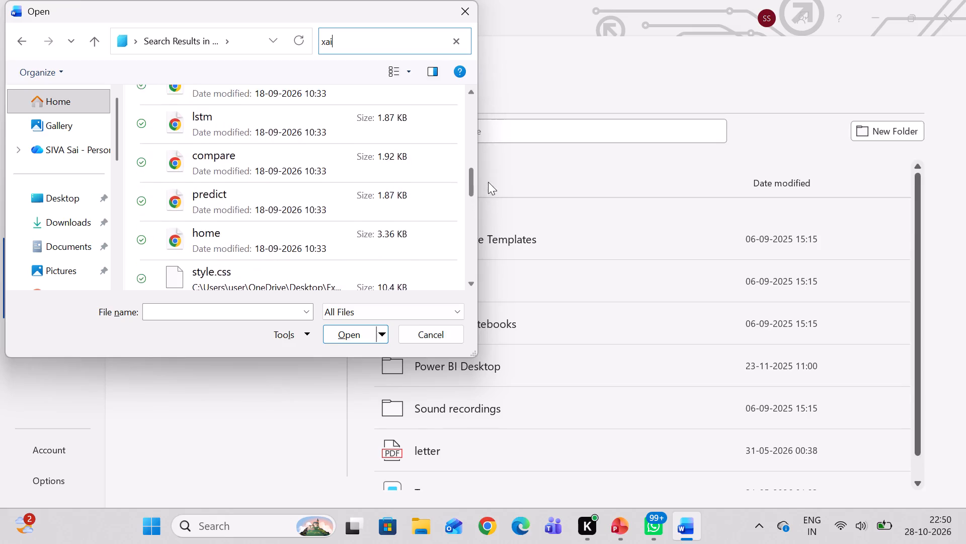
pyautogui.moveTo(488, 182); pyautogui.dragTo(482, 142)
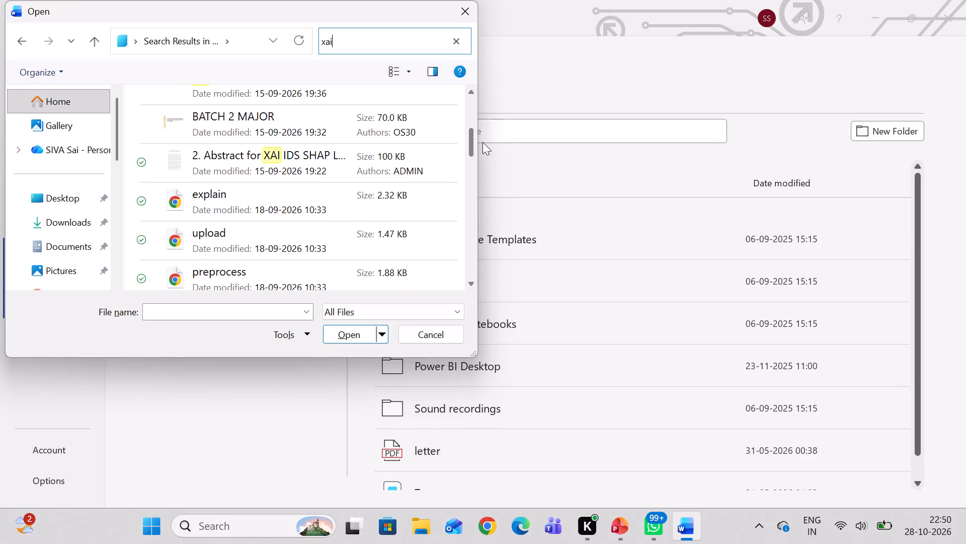
pyautogui.moveTo(482, 142); pyautogui.dragTo(480, 136)
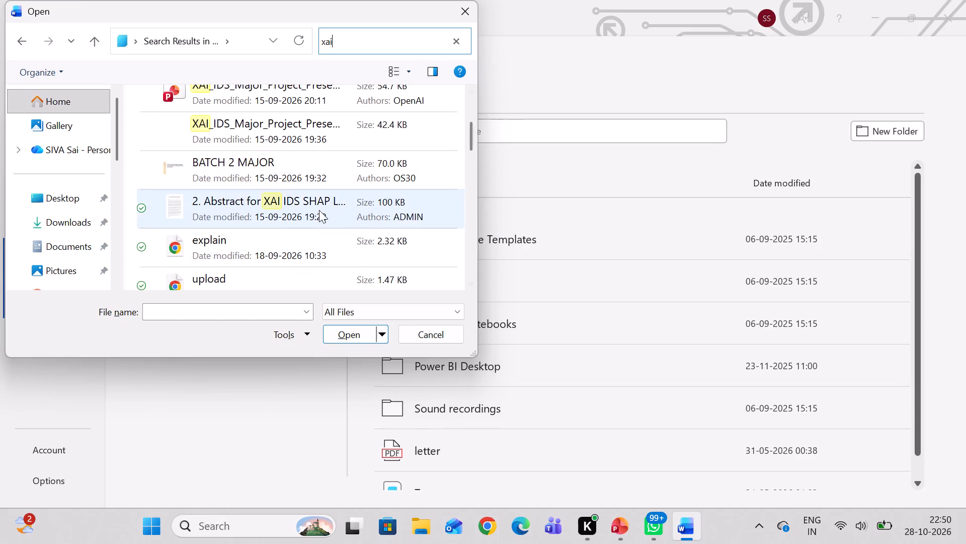
# Open the document "2. Abstract for XAI IDS SHAP LIME" from the search results and look through it to the end.
pyautogui.doubleClick(319, 210)
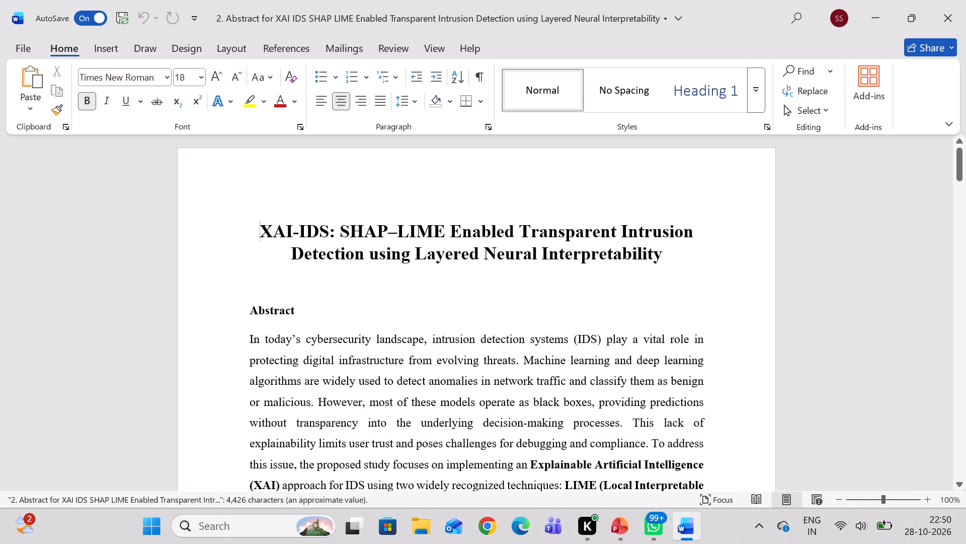
pyautogui.scroll(-5, 457, 252)
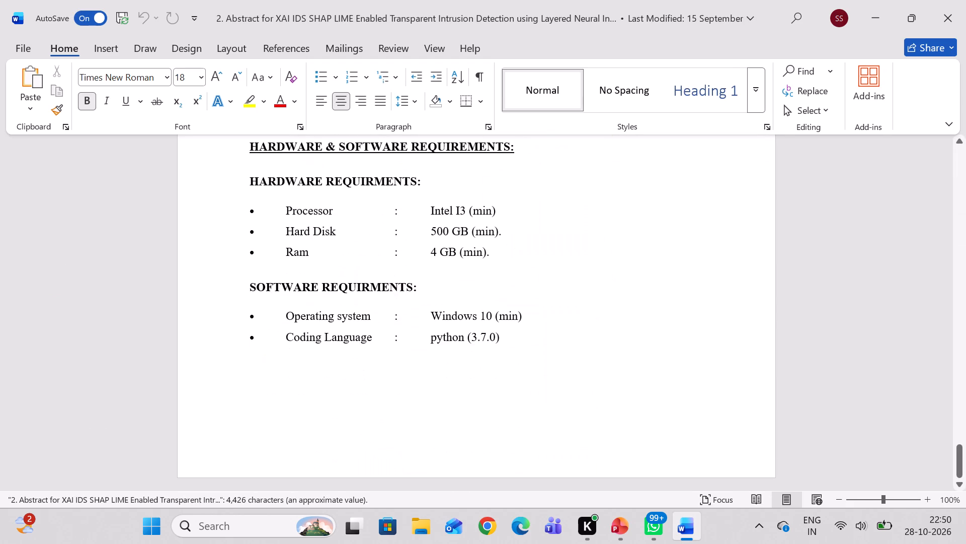
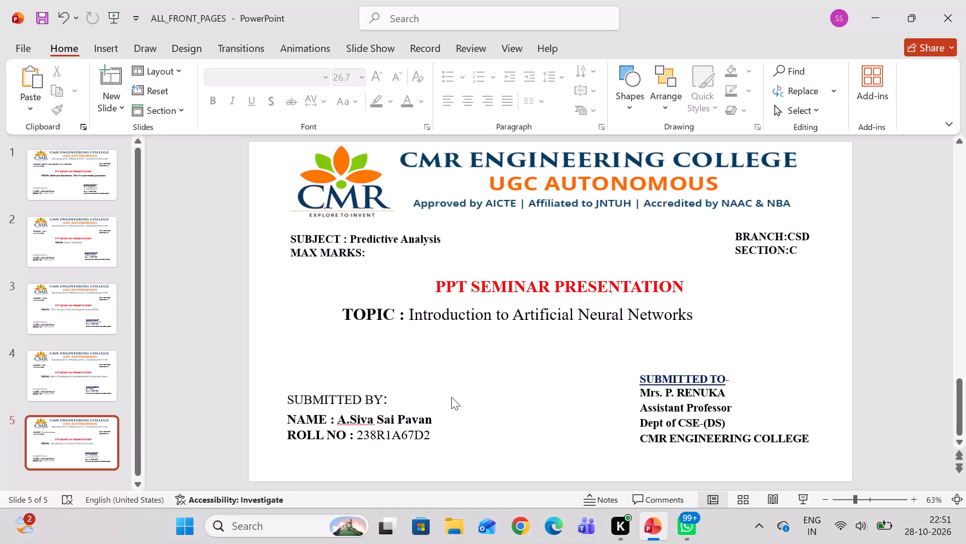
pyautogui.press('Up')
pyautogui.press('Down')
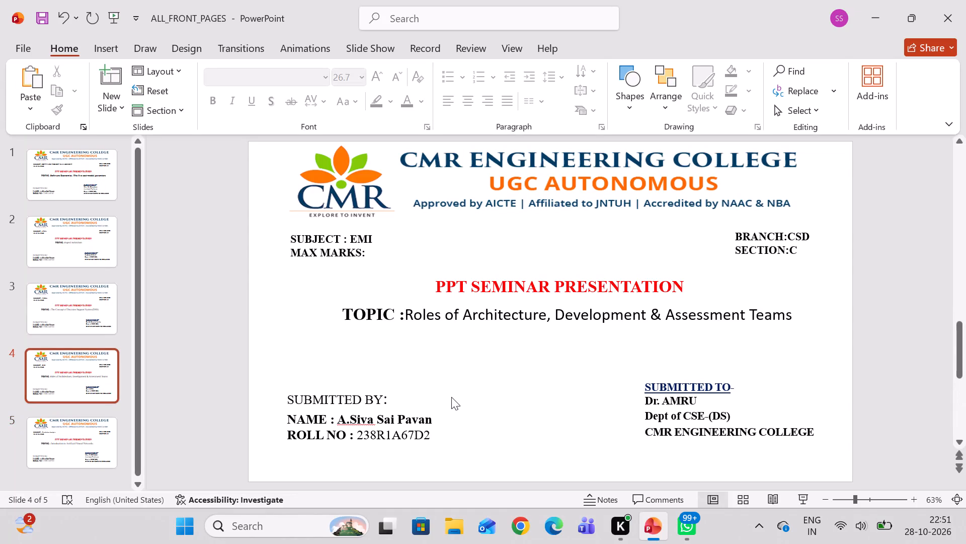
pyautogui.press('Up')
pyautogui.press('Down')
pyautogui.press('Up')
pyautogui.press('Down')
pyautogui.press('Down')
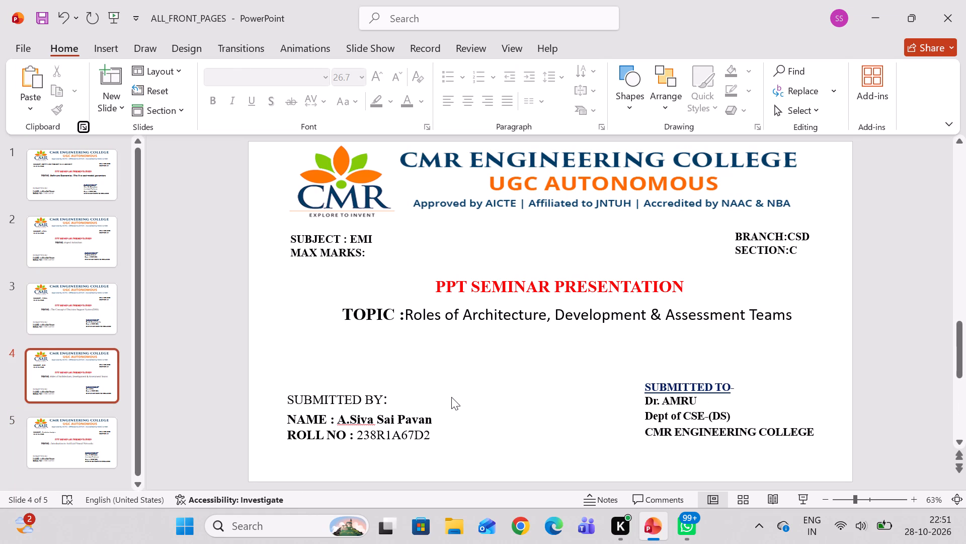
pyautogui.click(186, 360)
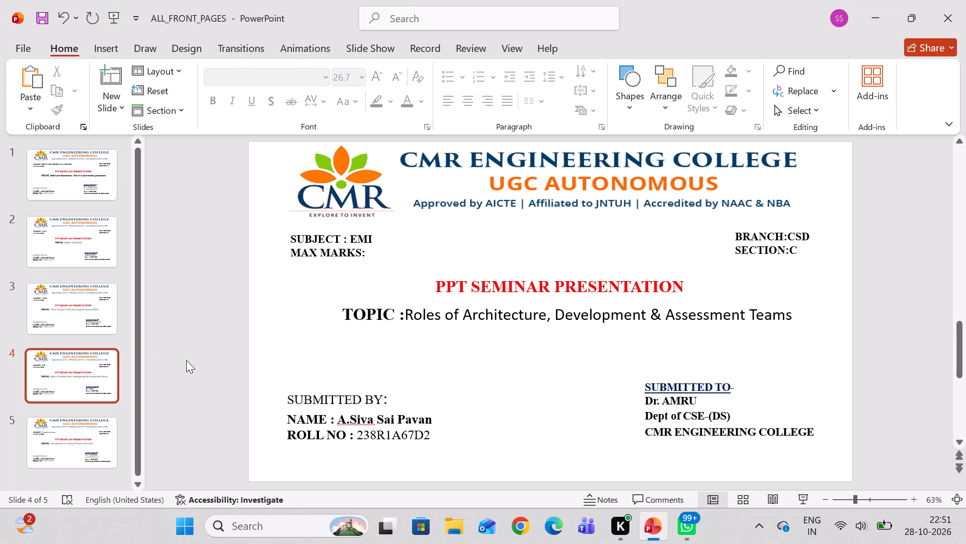
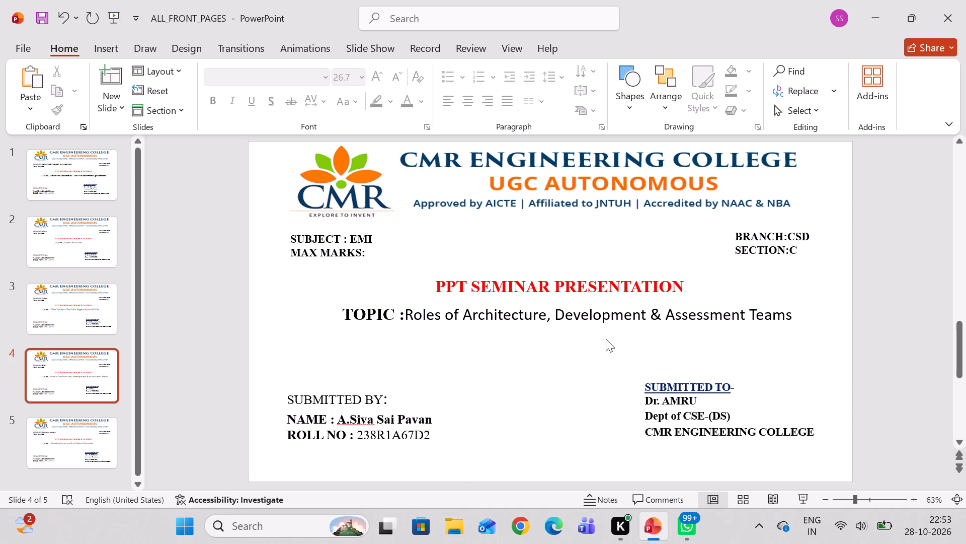
# Open the TOPIC line of the EMI front page on slide 4 for text editing.
pyautogui.click(634, 314)
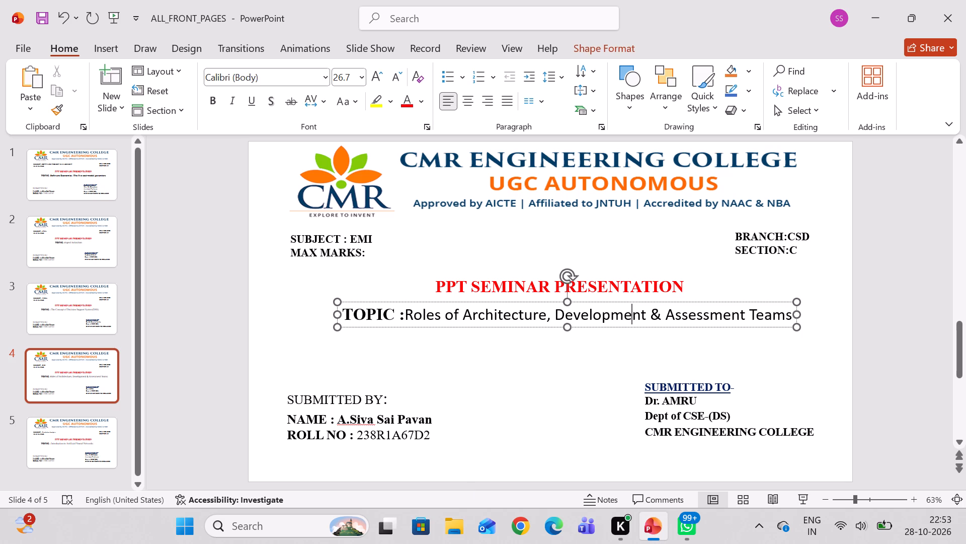
# Replace the topic text on the EMI slide with "Sampling Oscilloscope", keeping the "TOPIC :" label.
pyautogui.click(789, 318)
pyautogui.press('BackSpace')
pyautogui.press('BackSpace')
pyautogui.press('BackSpace')
pyautogui.press('BackSpace')
pyautogui.press('BackSpace')
pyautogui.press('BackSpace')
pyautogui.press('BackSpace')
pyautogui.press('BackSpace')
pyautogui.press('BackSpace')
pyautogui.press('BackSpace')
pyautogui.press('BackSpace')
pyautogui.press('BackSpace')
pyautogui.press('BackSpace')
pyautogui.press('BackSpace')
pyautogui.press('BackSpace')
pyautogui.press('BackSpace')
pyautogui.press('BackSpace')
pyautogui.press('BackSpace')
pyautogui.press('BackSpace')
pyautogui.press('BackSpace')
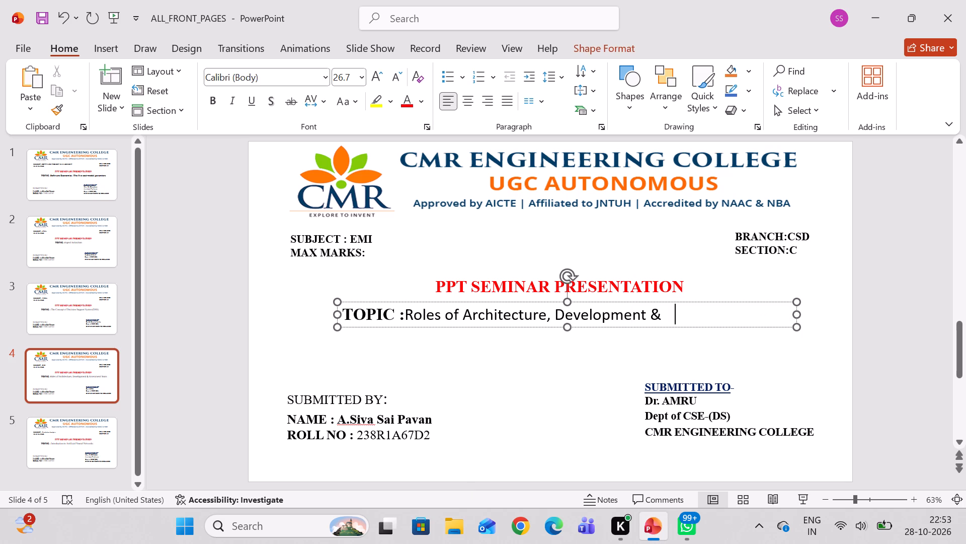
pyautogui.press('BackSpace')
pyautogui.press('BackSpace')
pyautogui.press('BackSpace')
pyautogui.press('BackSpace')
pyautogui.press('BackSpace')
pyautogui.press('BackSpace')
pyautogui.press('BackSpace')
pyautogui.press('BackSpace')
pyautogui.press('BackSpace')
pyautogui.press('BackSpace')
pyautogui.press('BackSpace')
pyautogui.press('BackSpace')
pyautogui.press('BackSpace')
pyautogui.press('BackSpace')
pyautogui.press('BackSpace')
pyautogui.press('BackSpace')
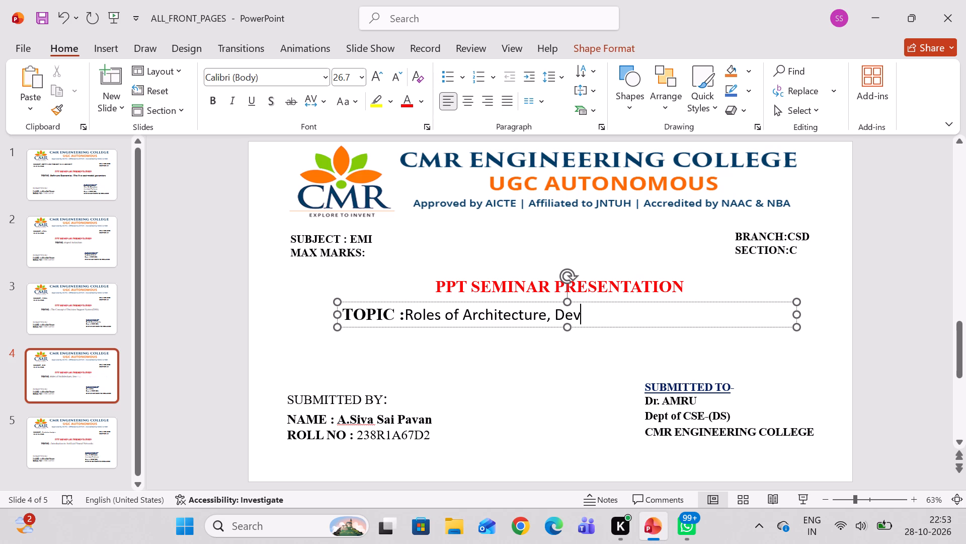
pyautogui.press('BackSpace')
pyautogui.press('BackSpace')
pyautogui.press('BackSpace')
pyautogui.press('BackSpace')
pyautogui.press('BackSpace')
pyautogui.press('BackSpace')
pyautogui.press('BackSpace')
pyautogui.press('BackSpace')
pyautogui.press('BackSpace')
pyautogui.press('BackSpace')
pyautogui.press('BackSpace')
pyautogui.press('BackSpace')
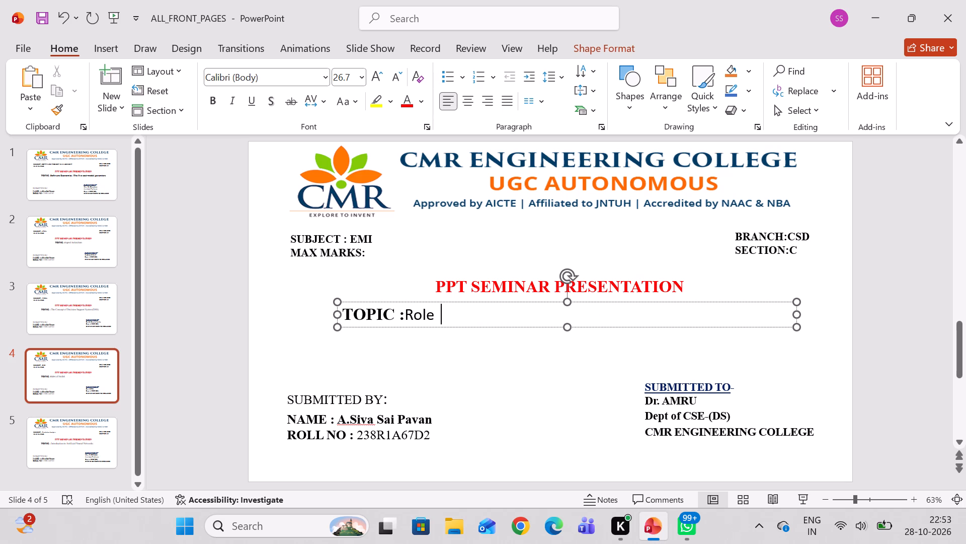
pyautogui.press('BackSpace')
pyautogui.press('BackSpace')
pyautogui.press('BackSpace')
pyautogui.press('BackSpace')
pyautogui.write('Samplin')
pyautogui.press('BackSpace')
pyautogui.press('BackSpace')
pyautogui.press('BackSpace')
pyautogui.write('ing P')
pyautogui.hotkey('shift', 'BackSpace')
pyautogui.write('Oscilloscope')
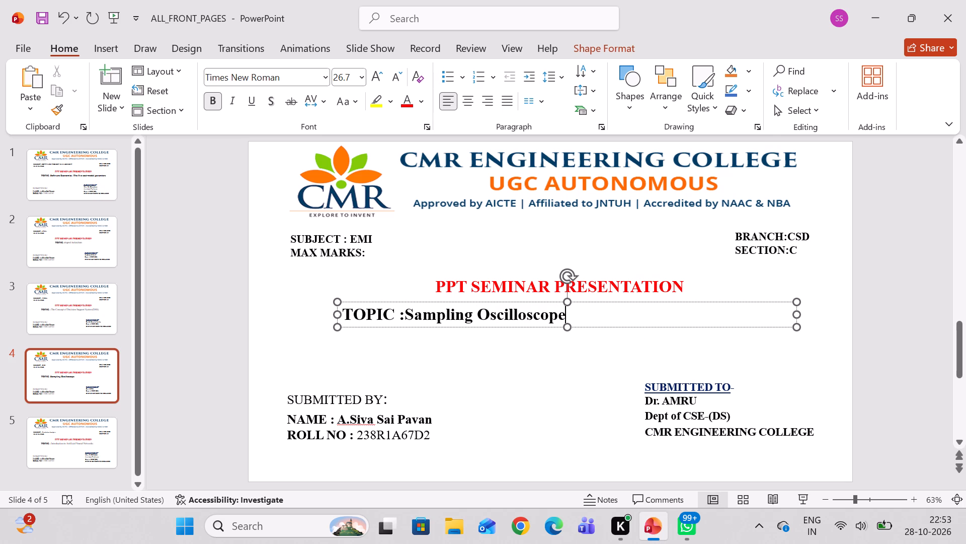
# Indent the EMI slide's topic line by two tab stops so it sits centred under the seminar heading.
pyautogui.click(347, 317)
pyautogui.press('Tab')
pyautogui.press('Tab')
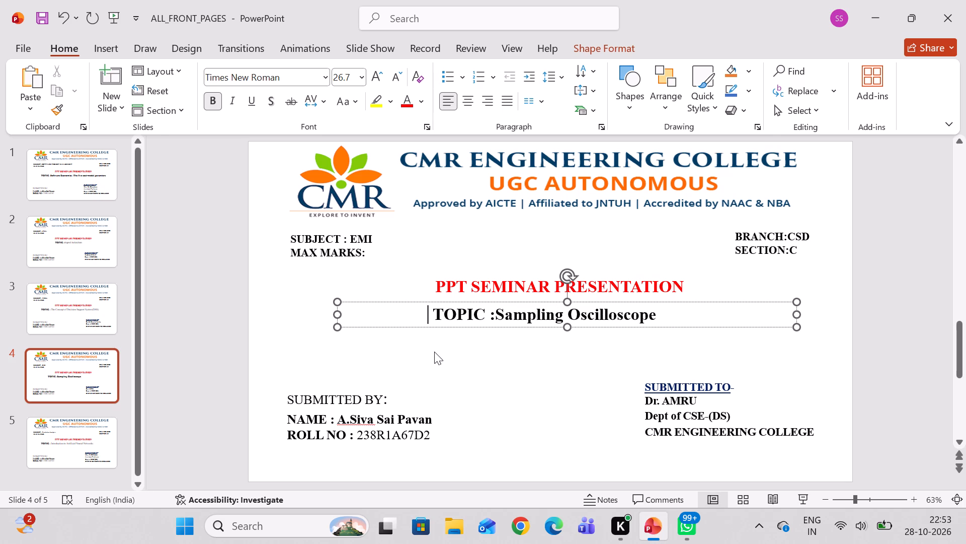
pyautogui.click(539, 408)
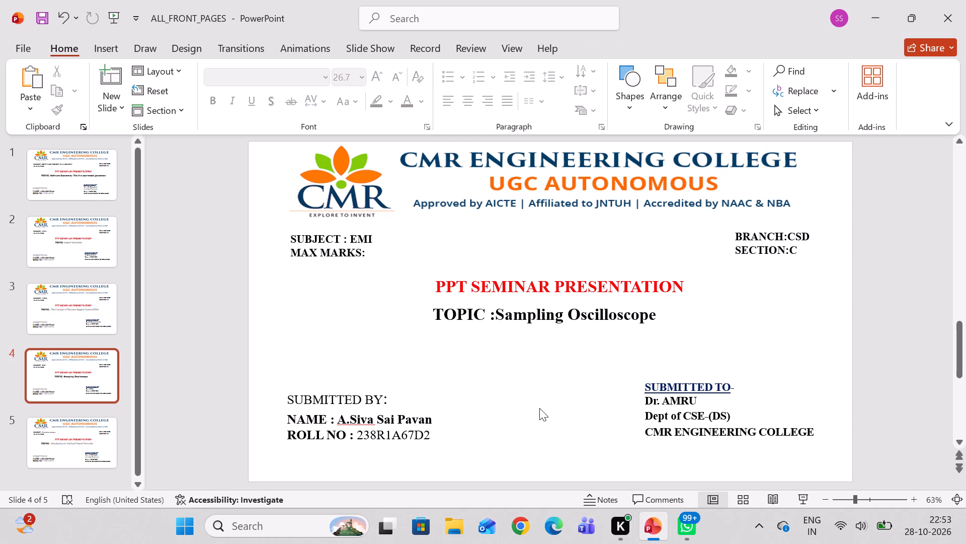
pyautogui.click(574, 450)
pyautogui.click(191, 423)
# Review the slides from the Predictive Analysis slide back to the first one and save the presentation.
pyautogui.click(86, 433)
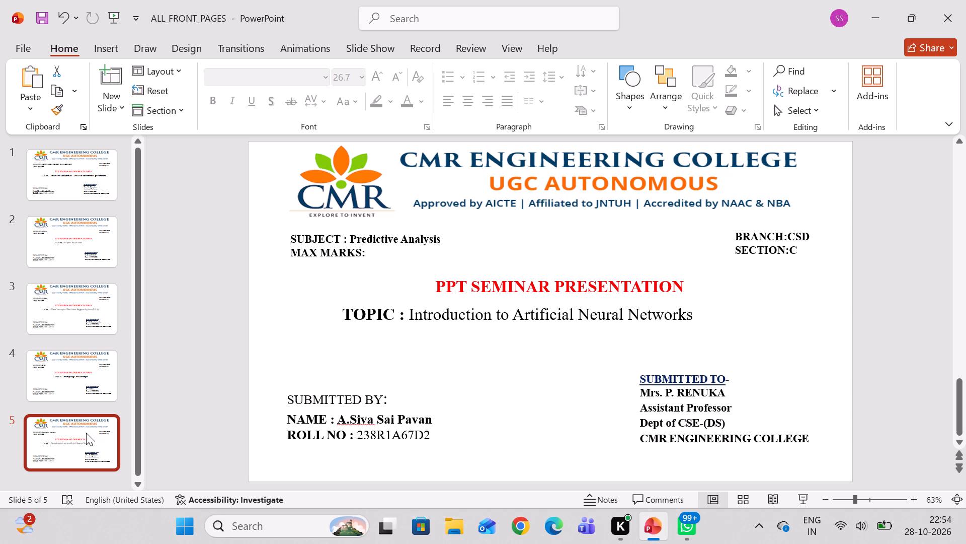
pyautogui.press('Down')
pyautogui.press('Up')
pyautogui.press('Up')
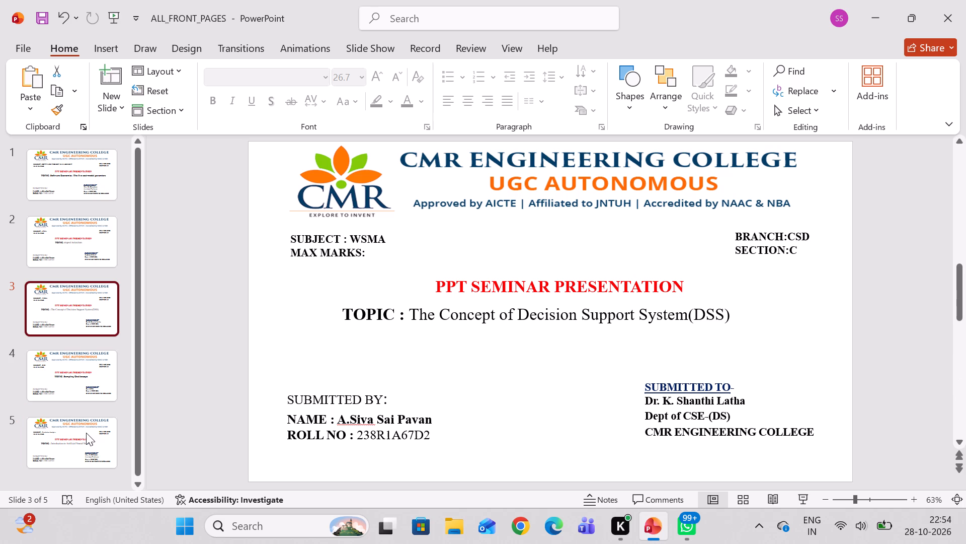
pyautogui.press('Up')
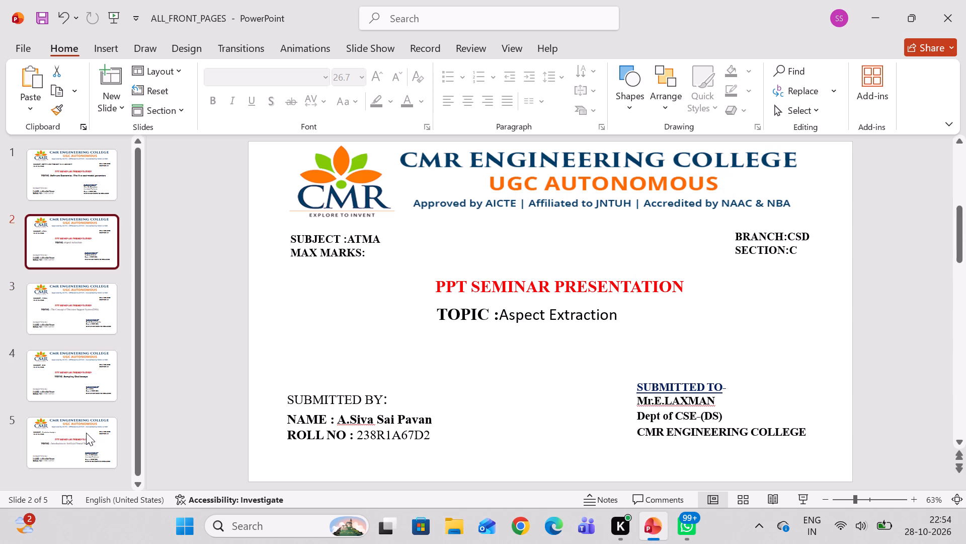
pyautogui.press('Up')
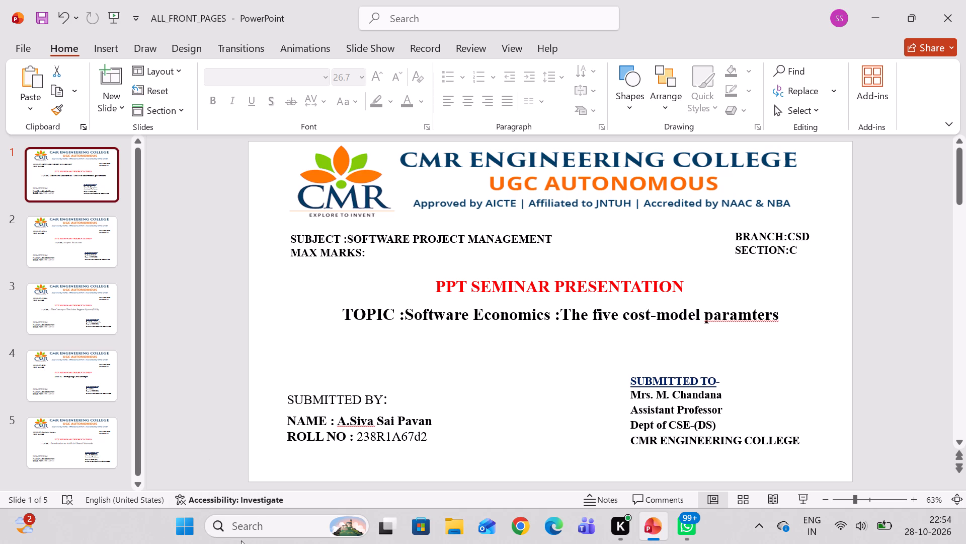
pyautogui.hotkey('ctrl', 's')
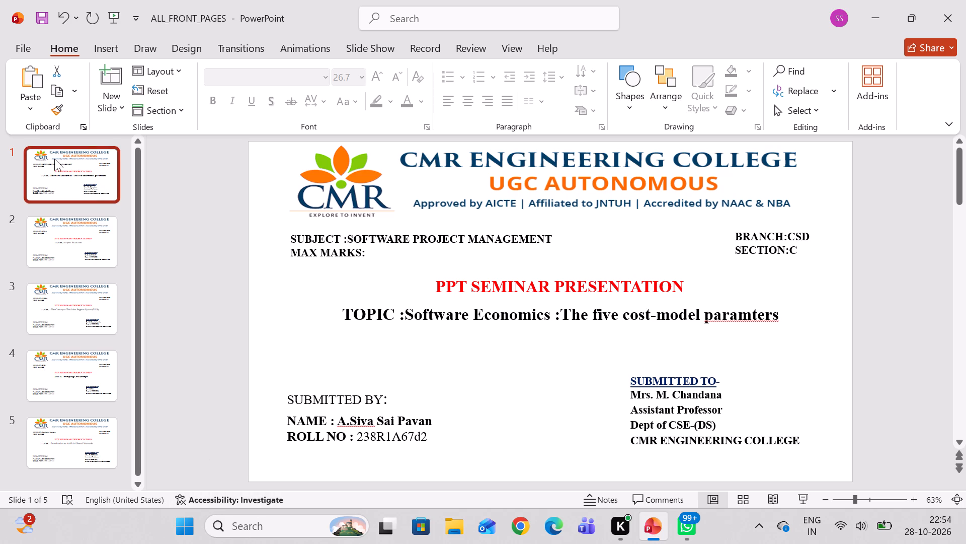
# Check the front pages once more, from the Software Project Management slide through to the Predictive Analysis slide.
pyautogui.click(272, 14)
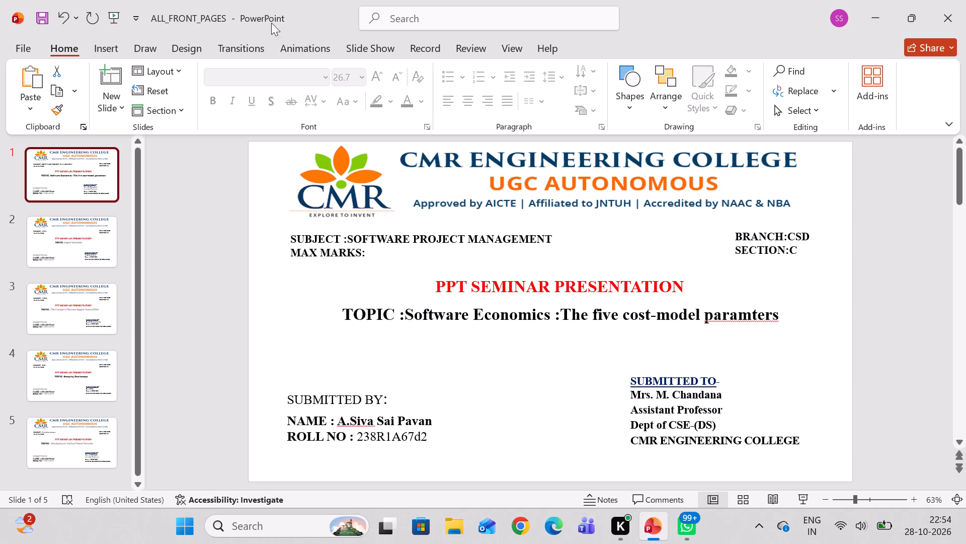
pyautogui.click(192, 284)
pyautogui.press('Down')
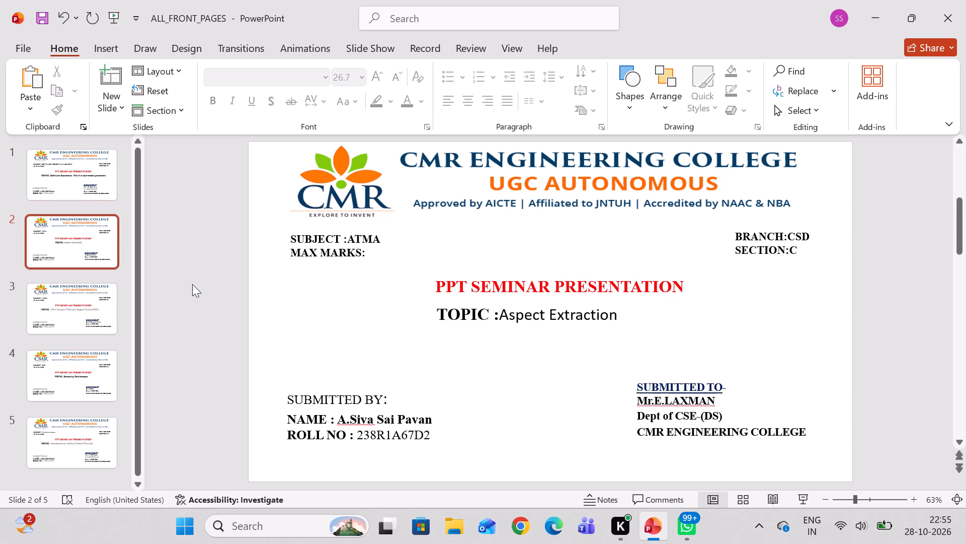
pyautogui.press('Down')
pyautogui.press('Down')
pyautogui.press('Down')
pyautogui.press('Down')
pyautogui.press('Down')
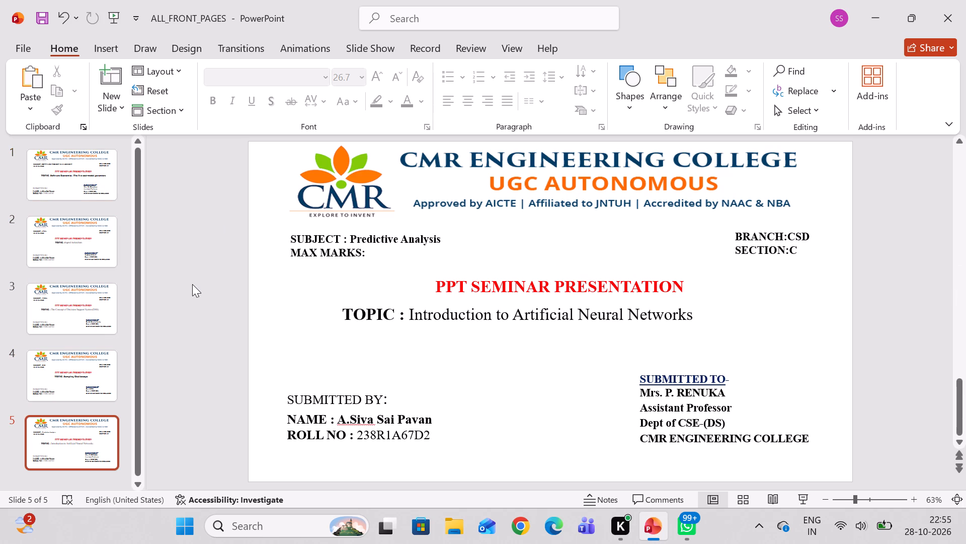
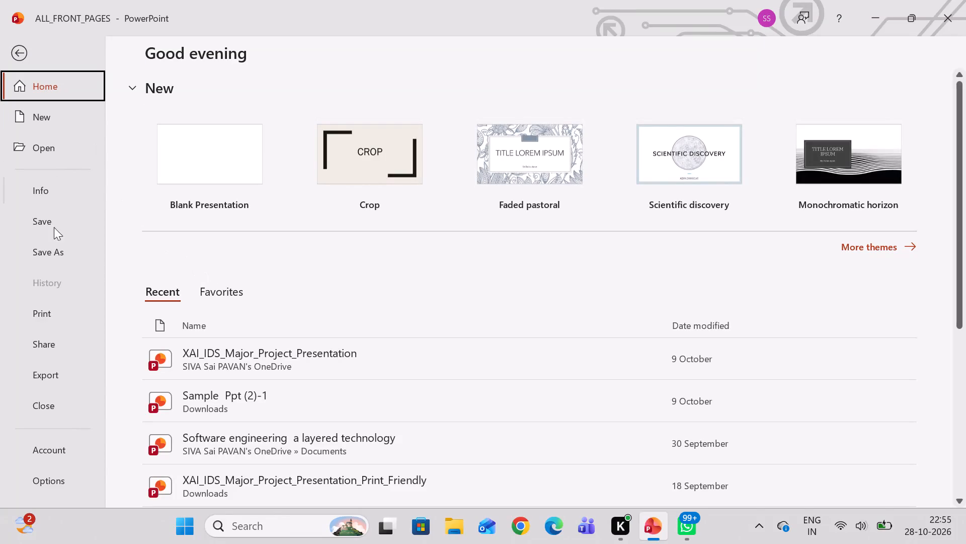
# Save a copy of the presentation in the Downloads folder under the name "ALL_FRONT_PAGES 4-1 pavan".
pyautogui.click(58, 250)
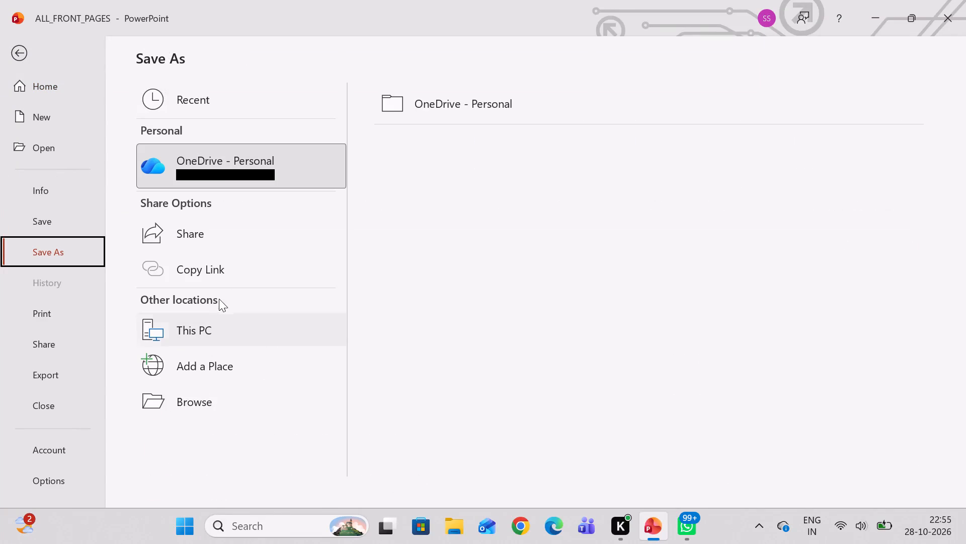
pyautogui.click(441, 118)
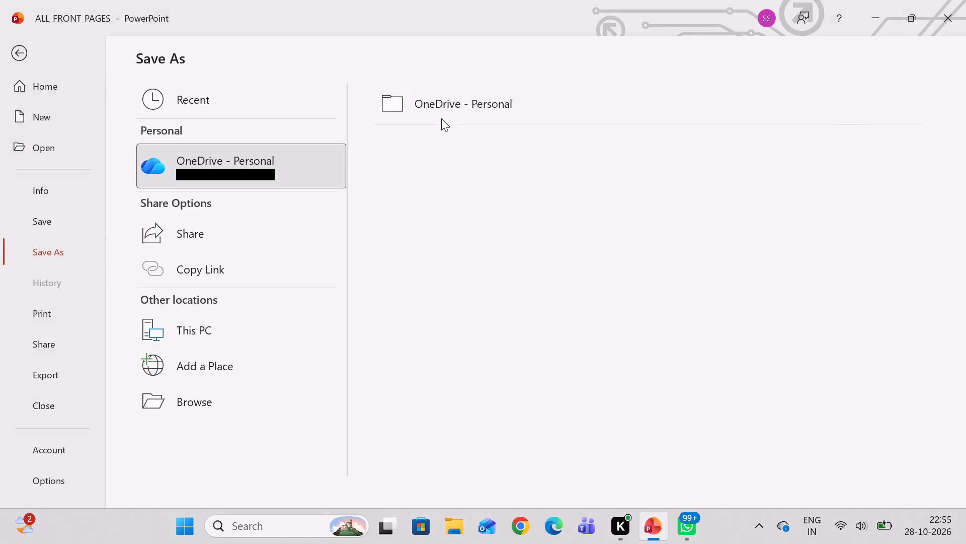
pyautogui.scroll(4, 77, 113)
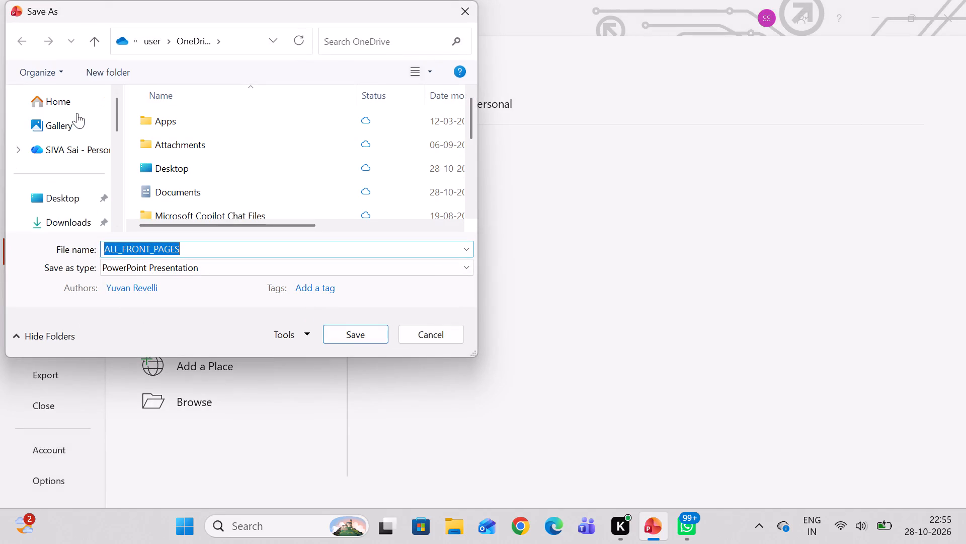
pyautogui.click(77, 215)
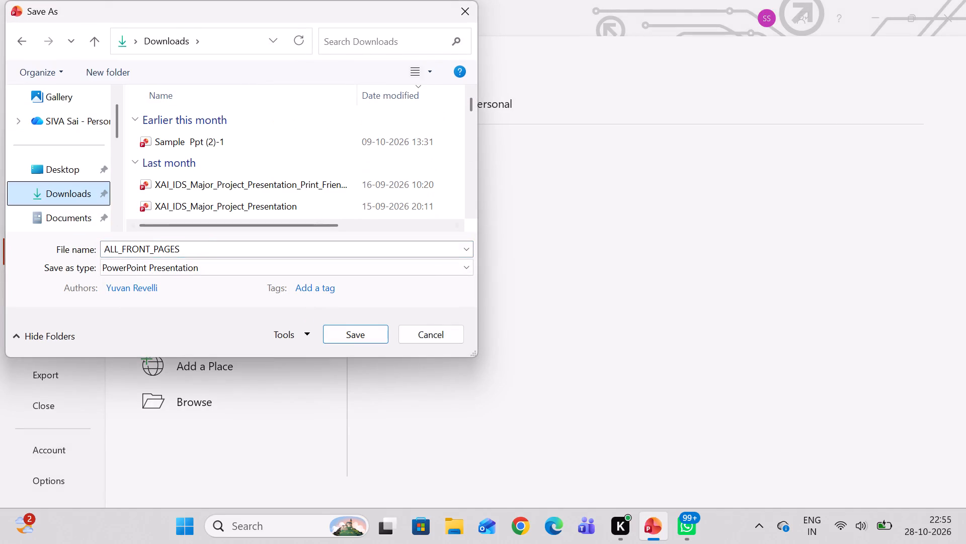
pyautogui.click(216, 246)
pyautogui.click(216, 246)
pyautogui.press('space')
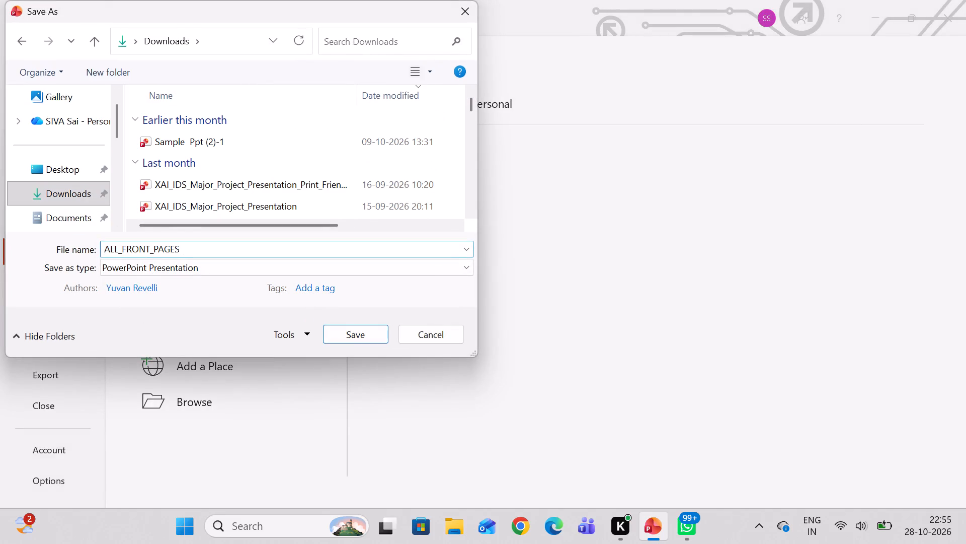
pyautogui.write('41')
pyautogui.press('space')
pyautogui.press('BackSpace')
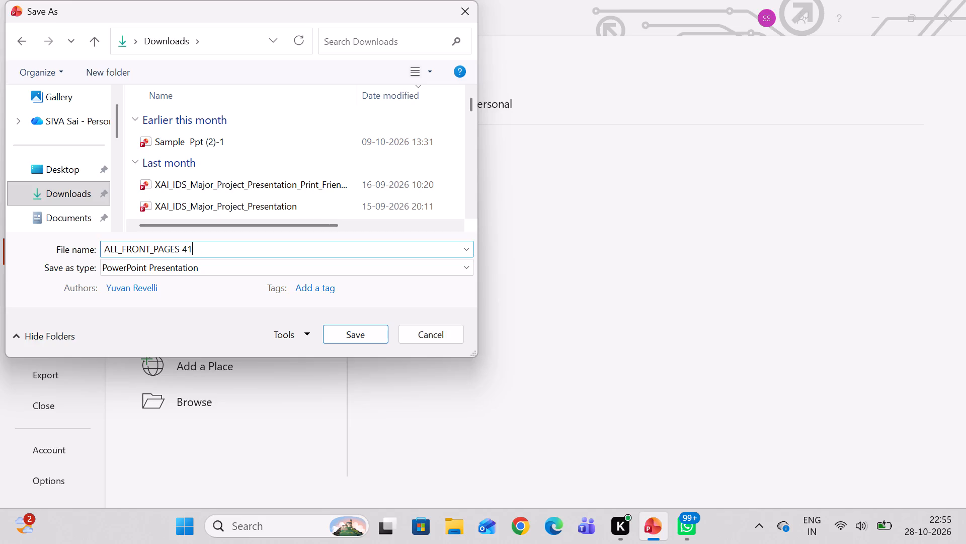
pyautogui.press('BackSpace')
pyautogui.write('-1 pavan')
pyautogui.press('Return')
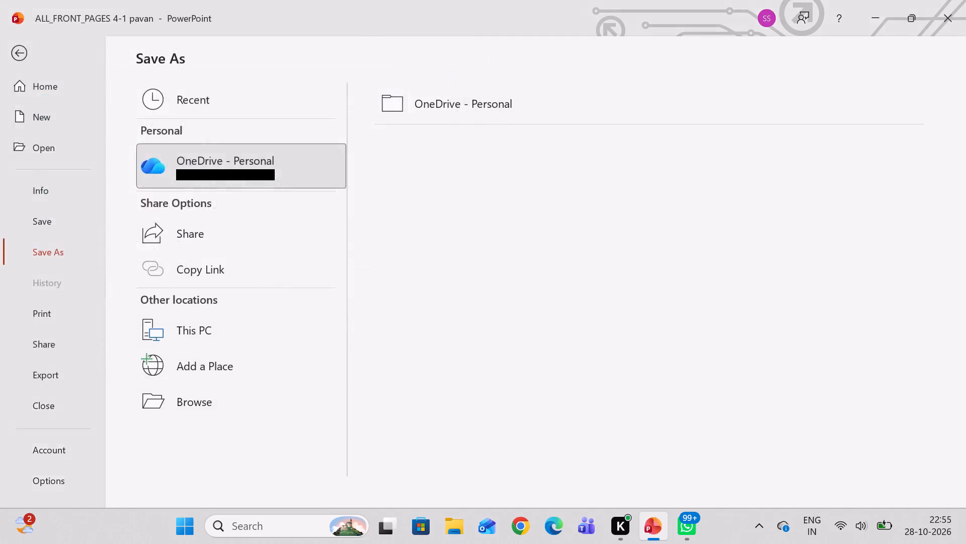